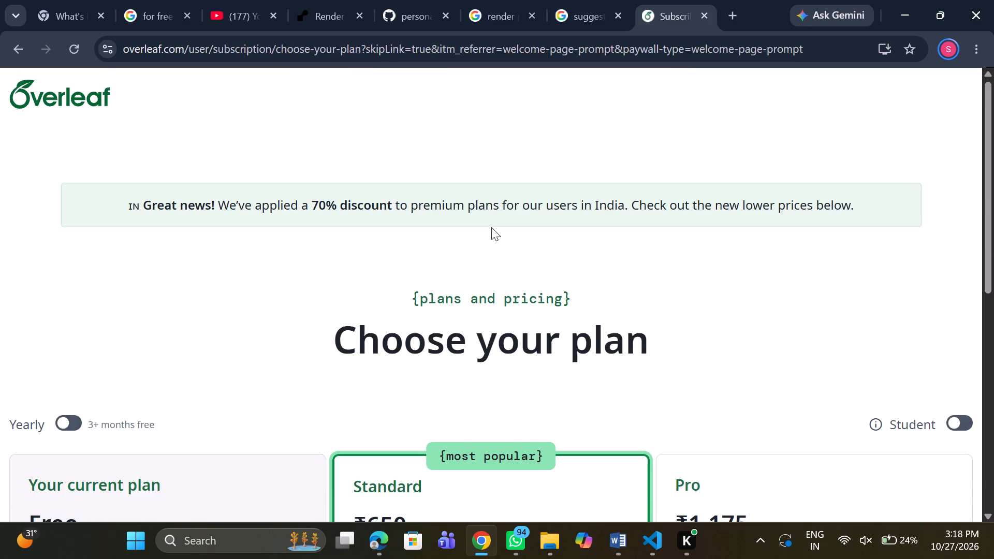
Compare the Free, Standard and Pro subscription plans and the features each one includes.
scroll(491, 227, down, 3)
click(209, 279)
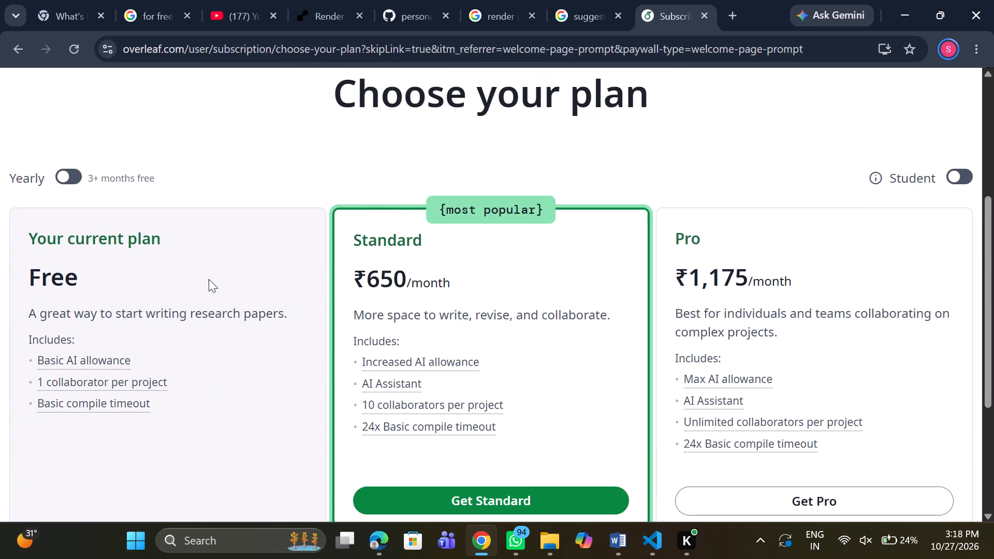
scroll(209, 279, down, 2)
click(183, 343)
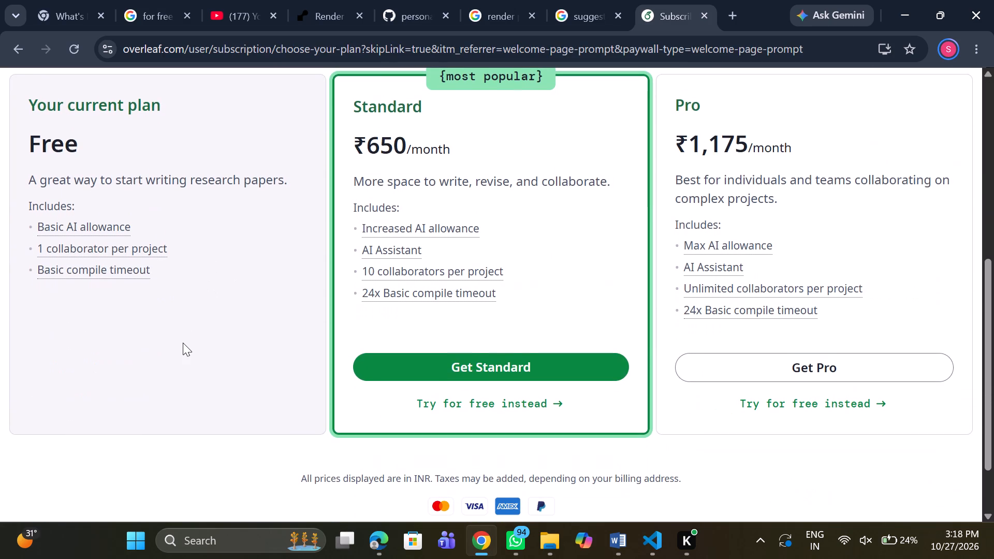
scroll(158, 187, down, 4)
scroll(158, 187, up, 9)
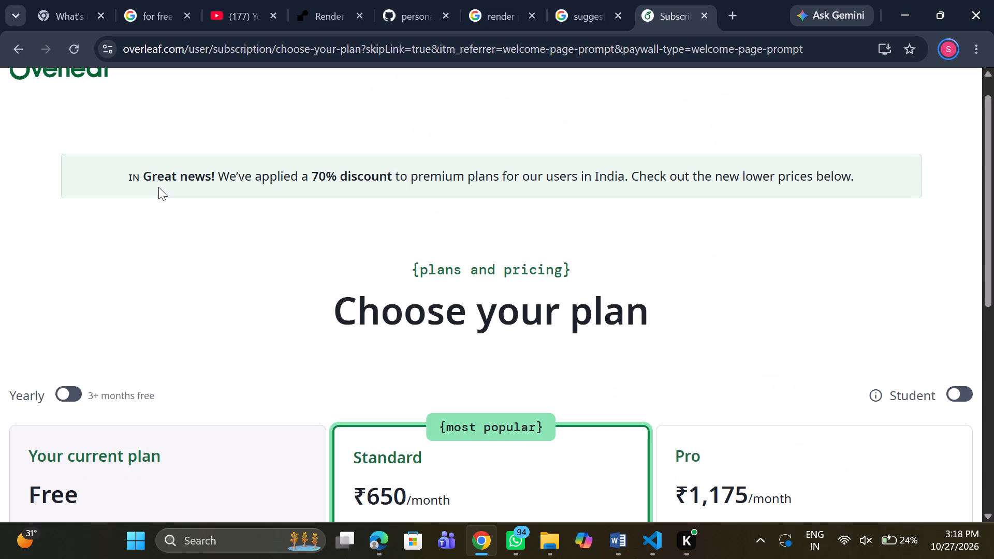
scroll(158, 187, down, 6)
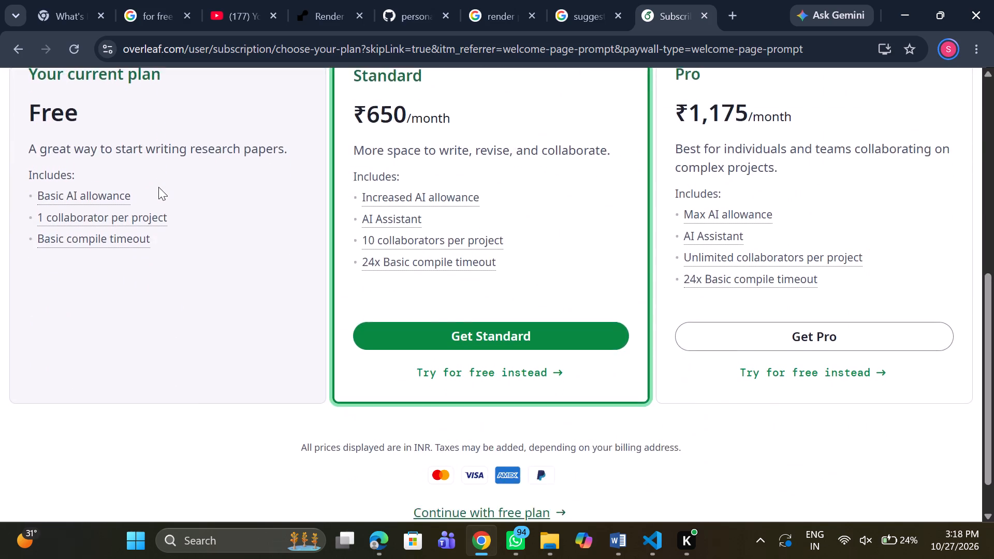
scroll(158, 187, up, 1)
click(117, 323)
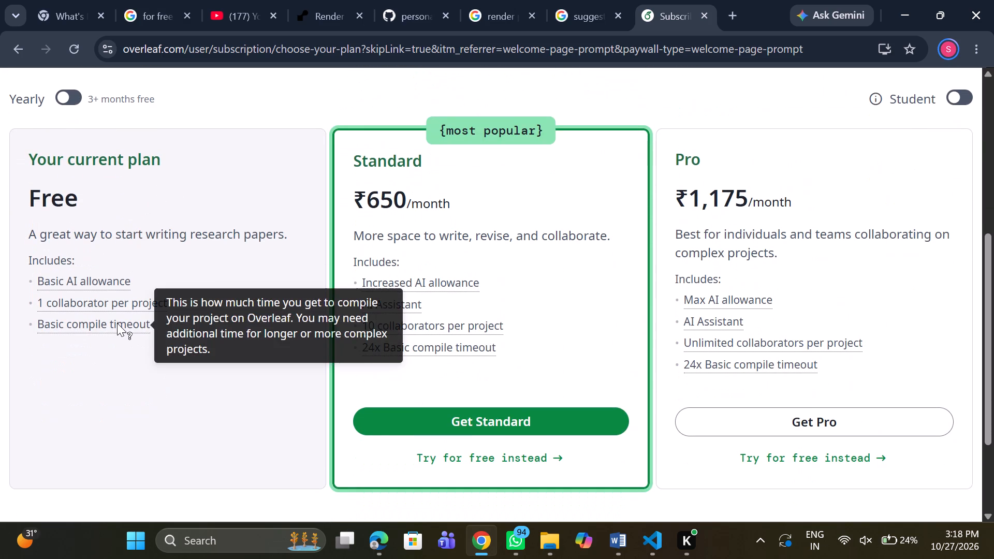
scroll(148, 207, up, 4)
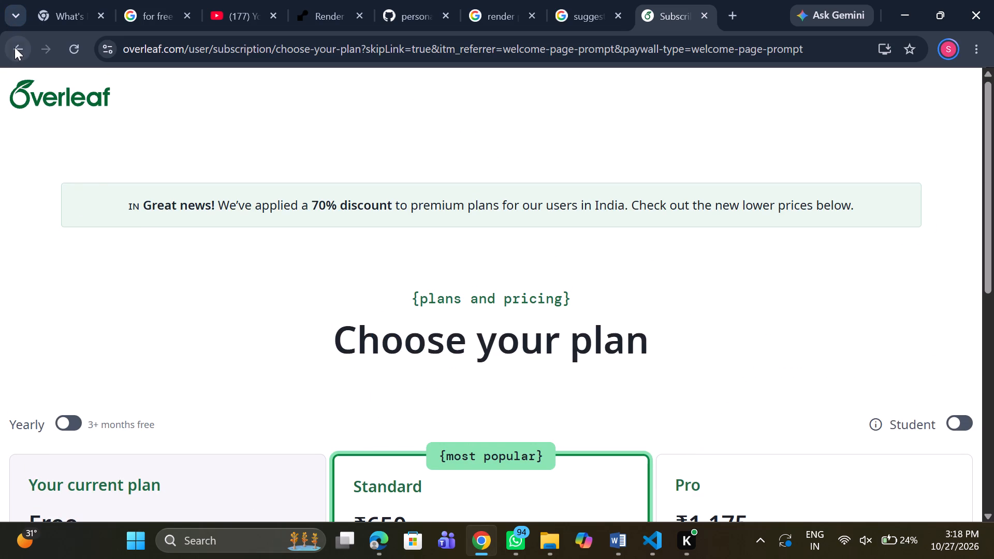
Return to the premium trial offer and skip it.
click(16, 48)
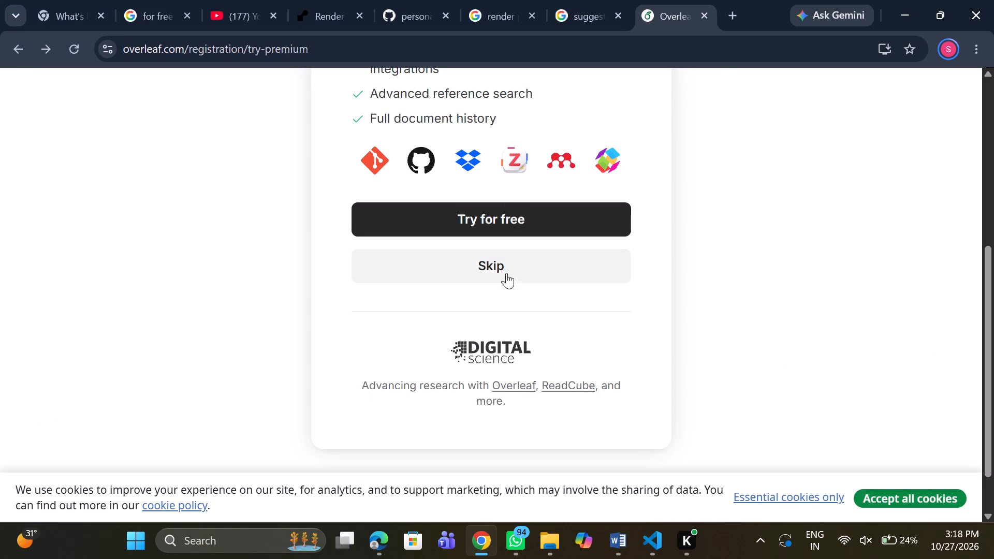
click(496, 260)
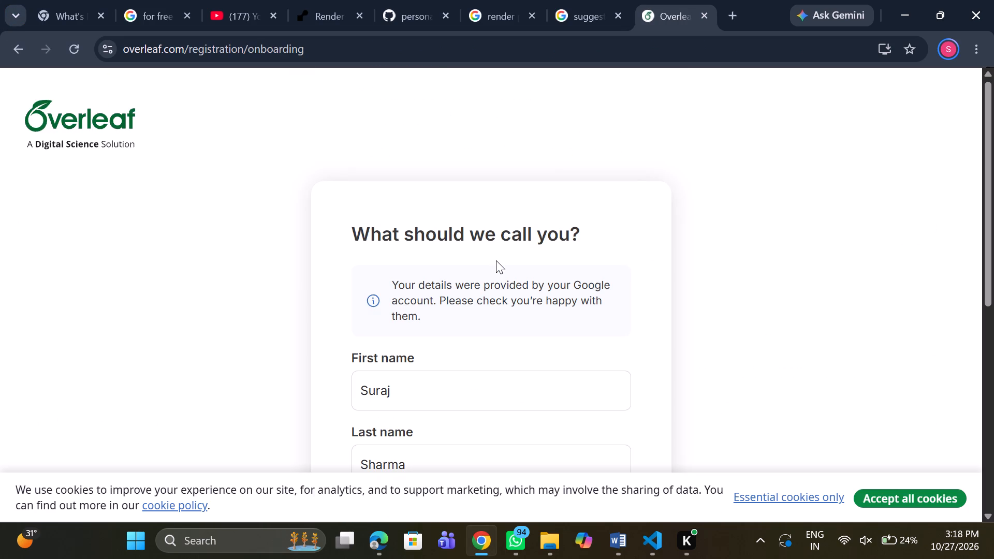
Accept the prefilled first and last name and continue the onboarding.
scroll(496, 260, down, 3)
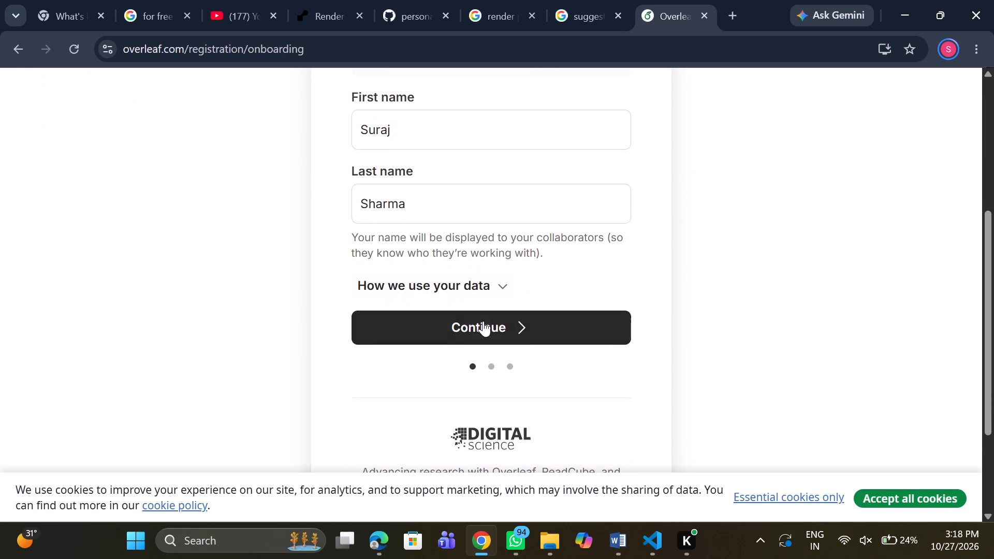
click(483, 323)
Answer the LaTeX familiarity question with "I've used it occasionally", opt in to feature update emails, and continue.
scroll(483, 323, up, 2)
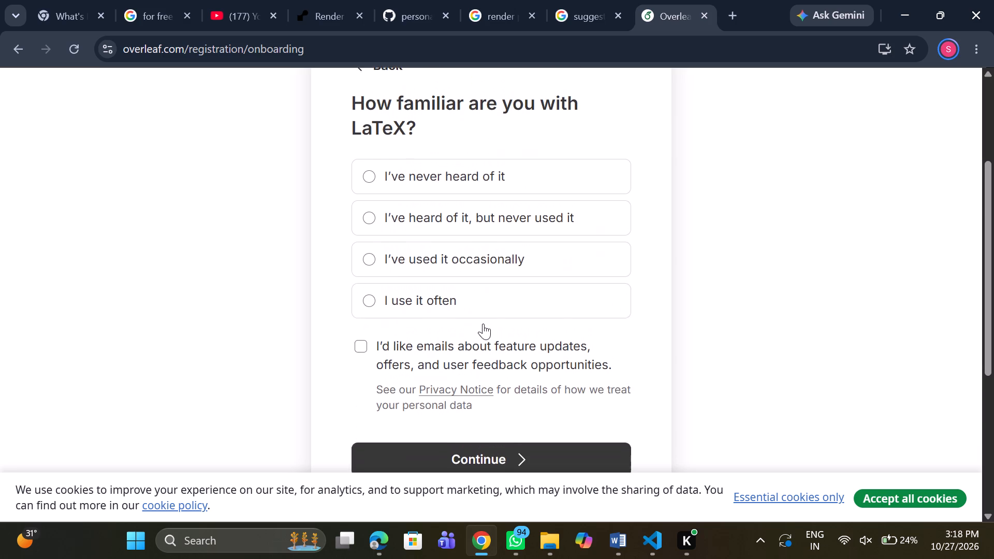
scroll(483, 323, up, 2)
scroll(509, 151, left, 1)
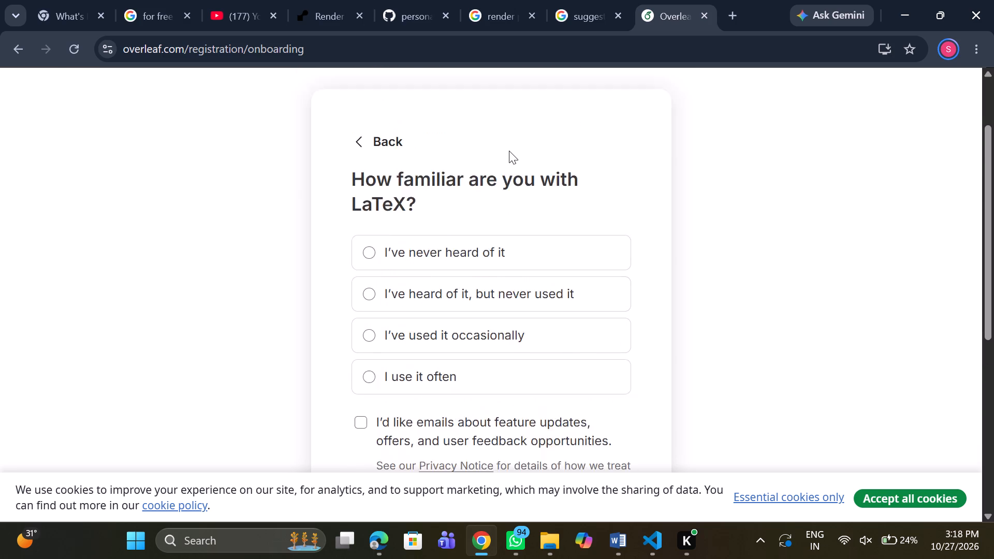
scroll(509, 151, left, 2)
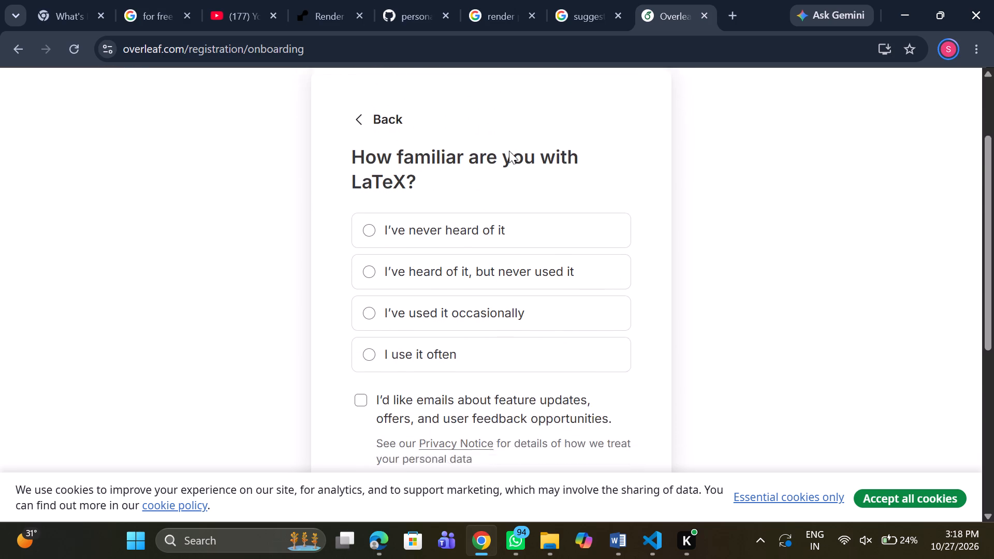
scroll(509, 151, left, 1)
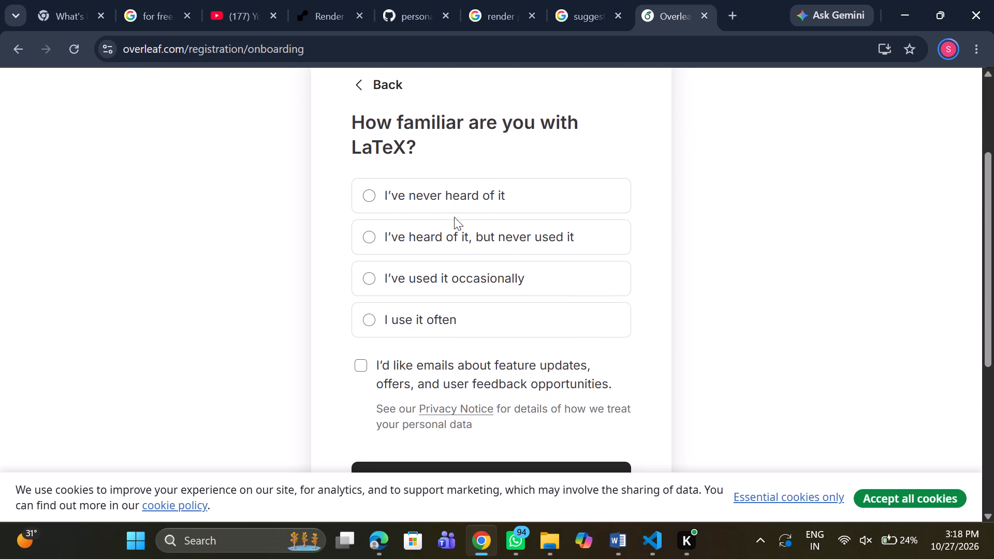
click(371, 276)
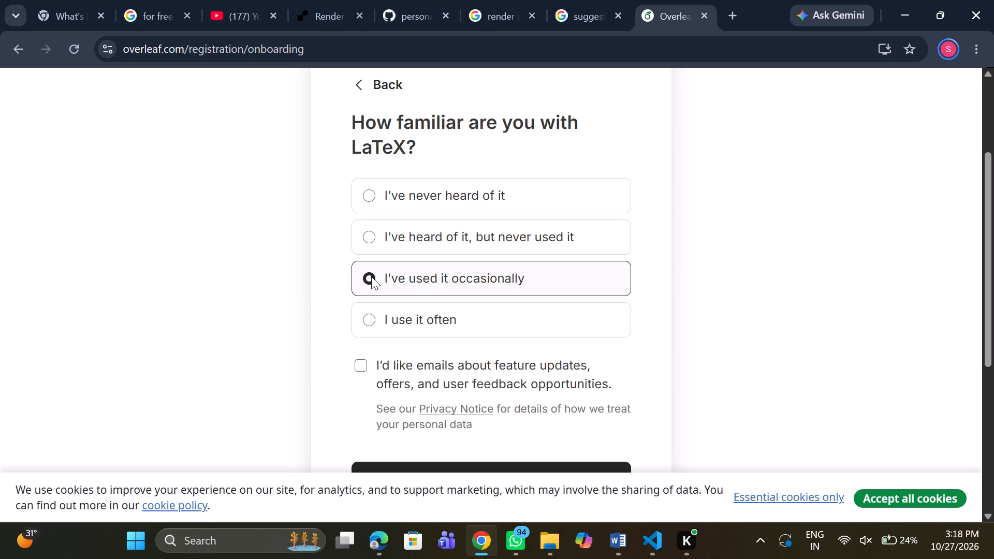
click(357, 364)
scroll(357, 364, down, 2)
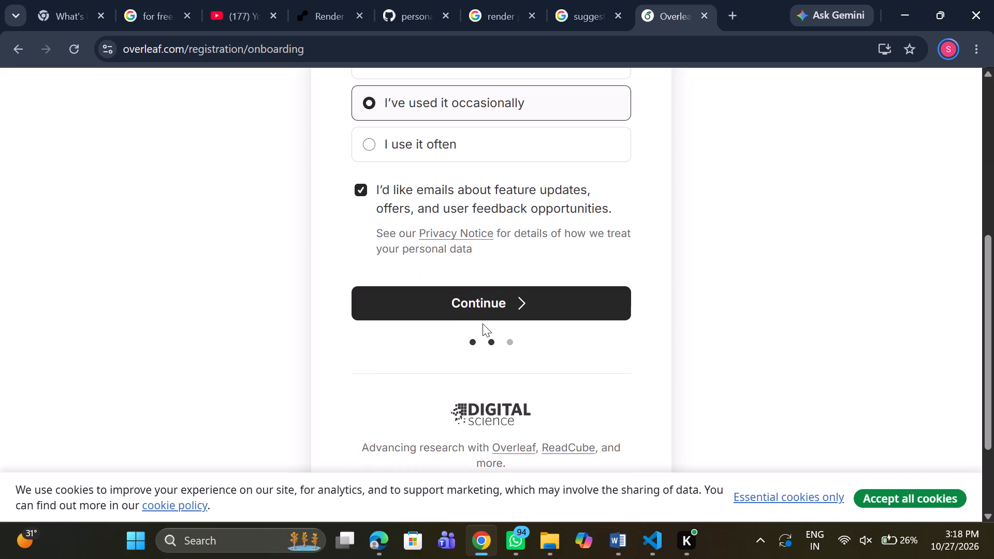
click(485, 306)
Set the place of study to University or school and choose Amity University Madhya Pradesh as its name.
scroll(485, 306, up, 1)
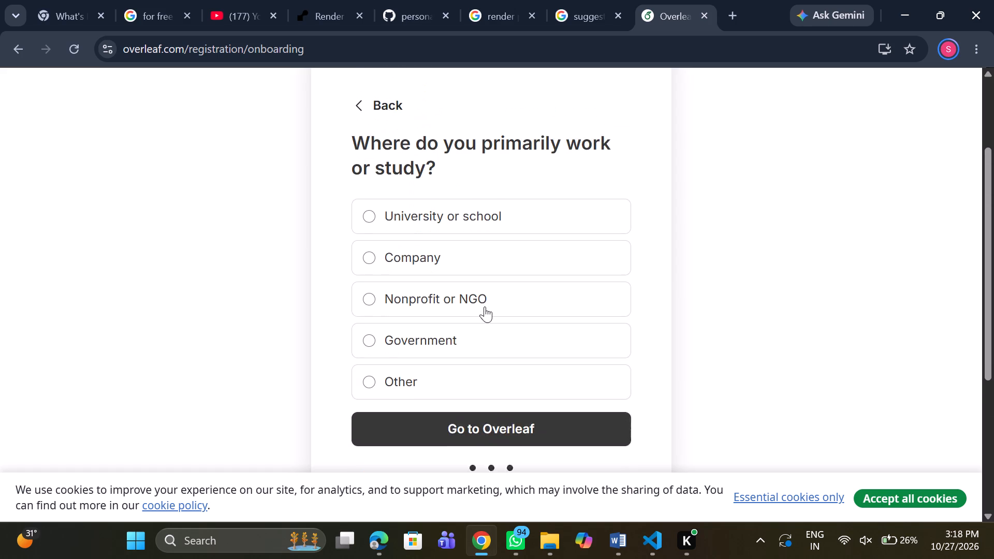
scroll(485, 306, up, 1)
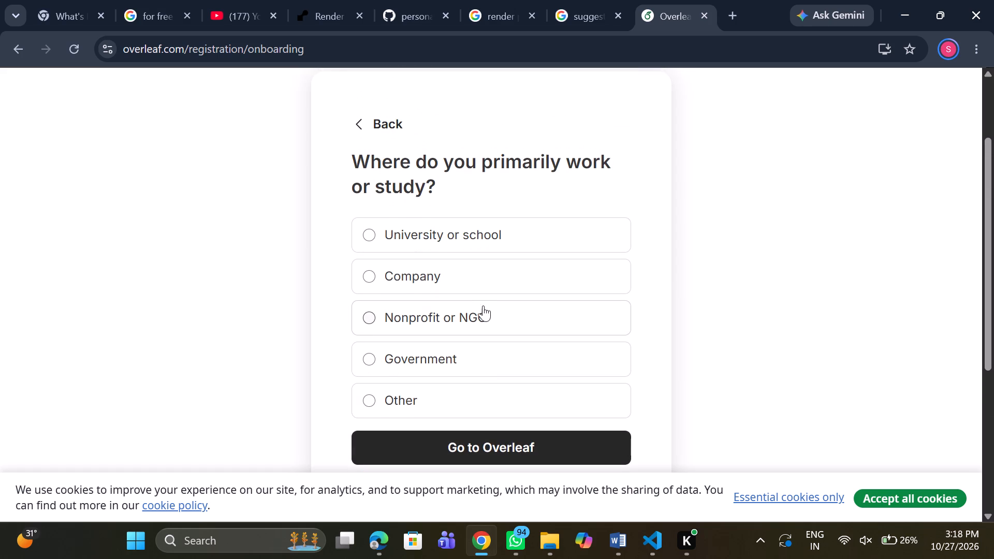
click(370, 234)
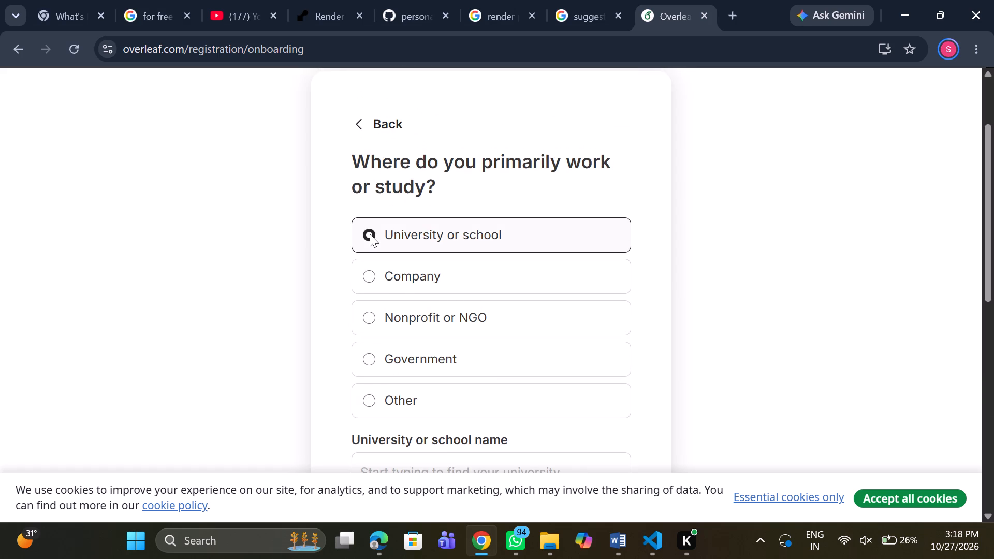
scroll(454, 454, down, 3)
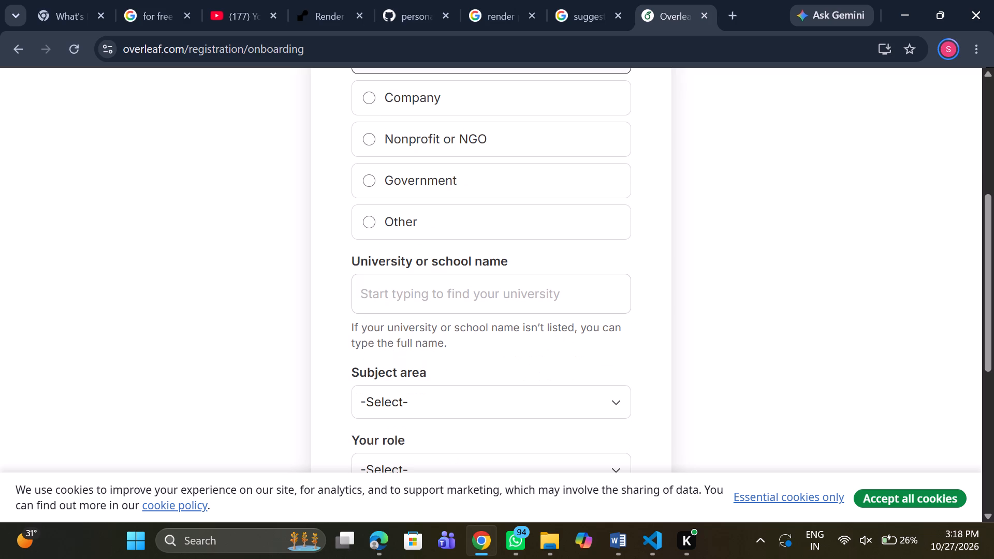
click(440, 298)
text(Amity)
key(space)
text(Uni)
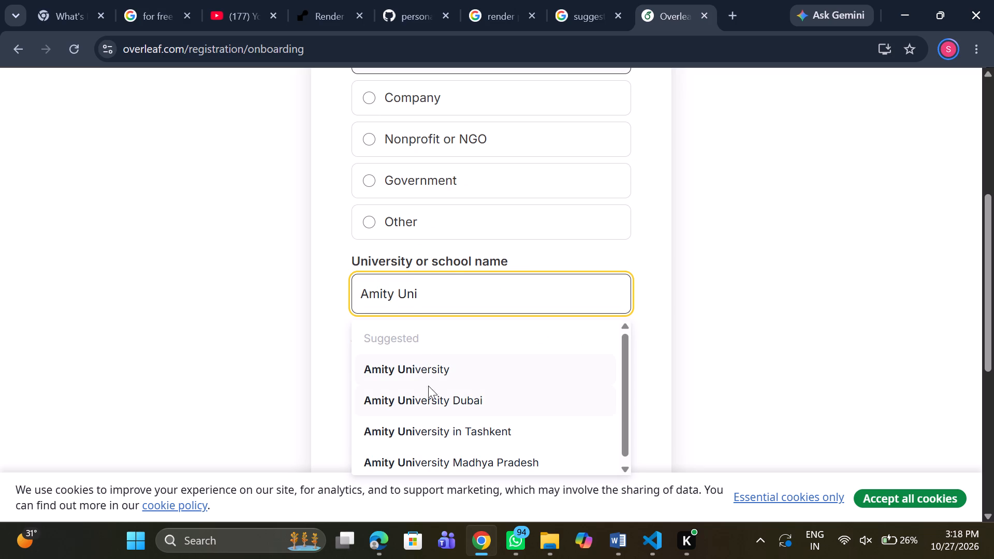
click(451, 453)
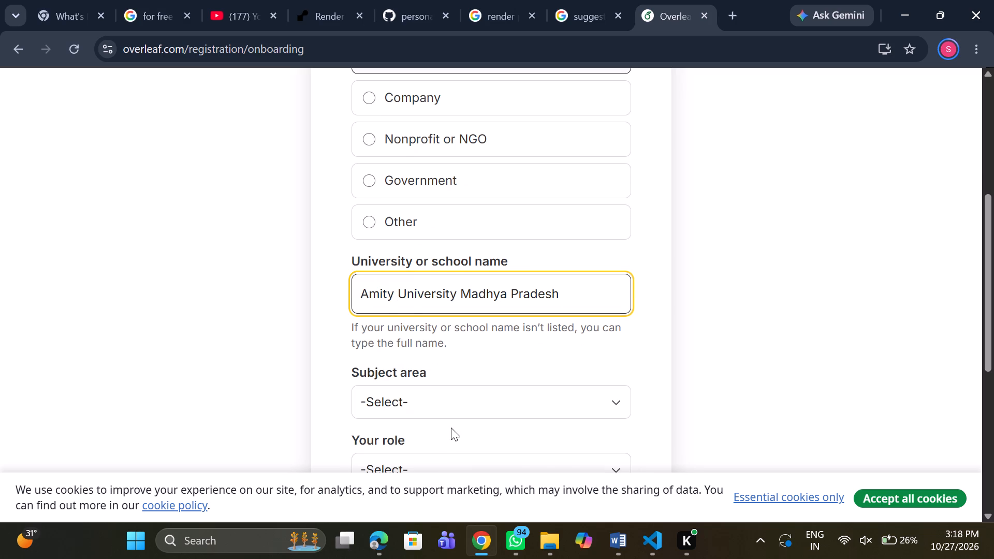
Set the subject area to Engineering and Technology and the role to Undergraduate student, and finish the onboarding.
scroll(451, 428, down, 1)
click(614, 342)
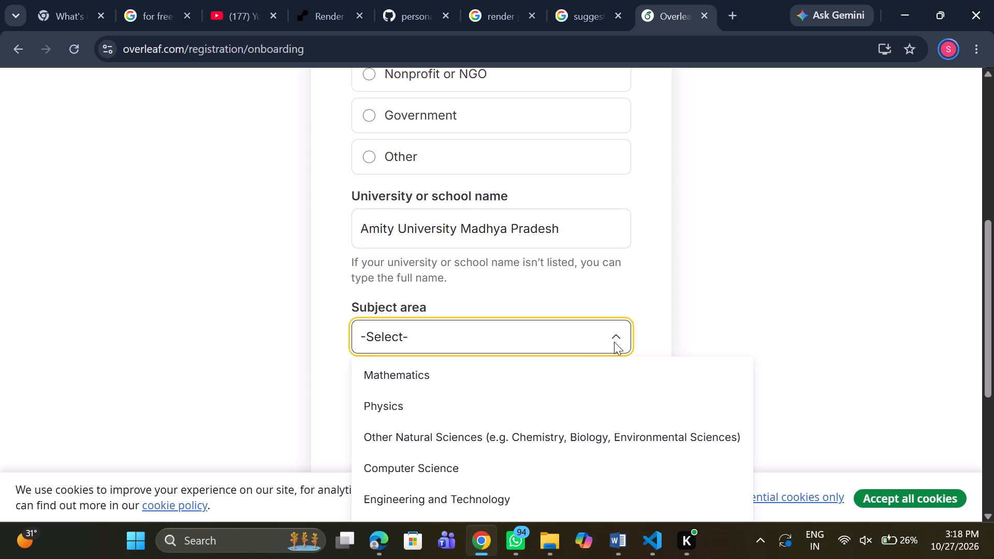
scroll(467, 461, down, 1)
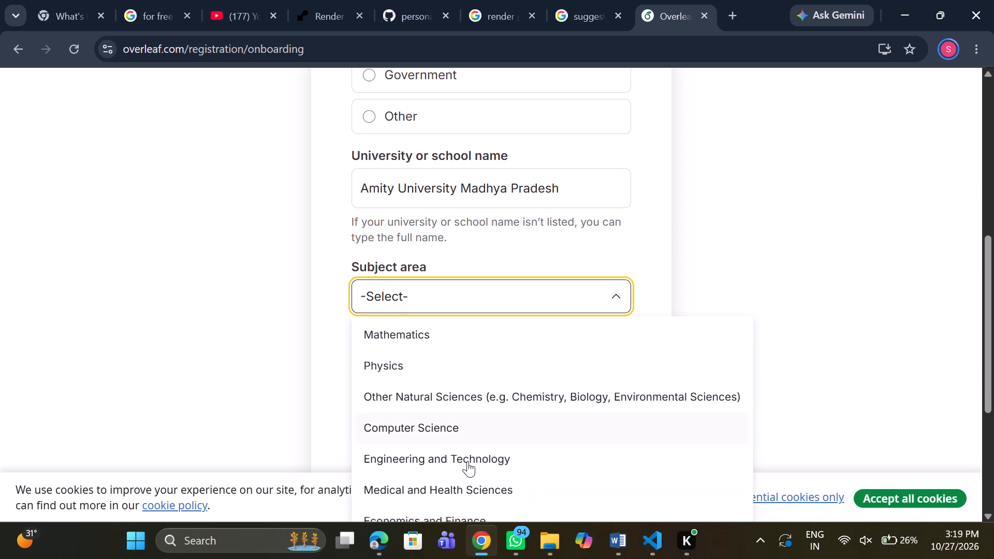
scroll(467, 461, down, 1)
click(482, 455)
scroll(482, 455, down, 1)
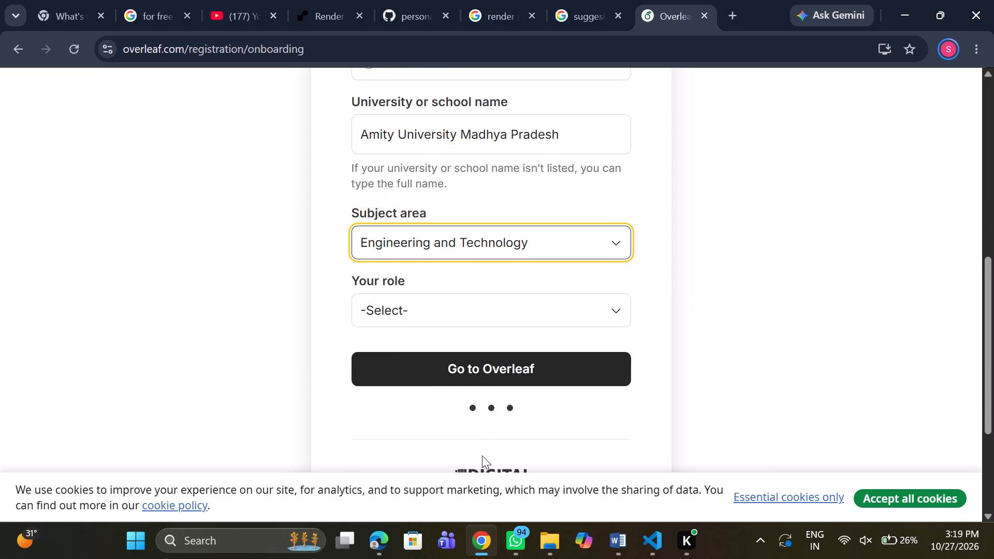
scroll(482, 455, down, 1)
click(615, 307)
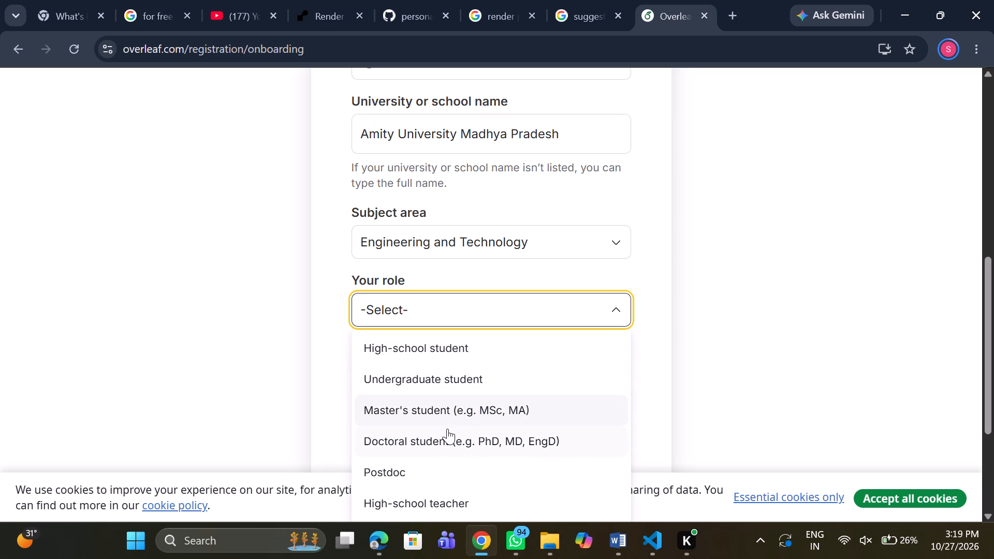
click(442, 384)
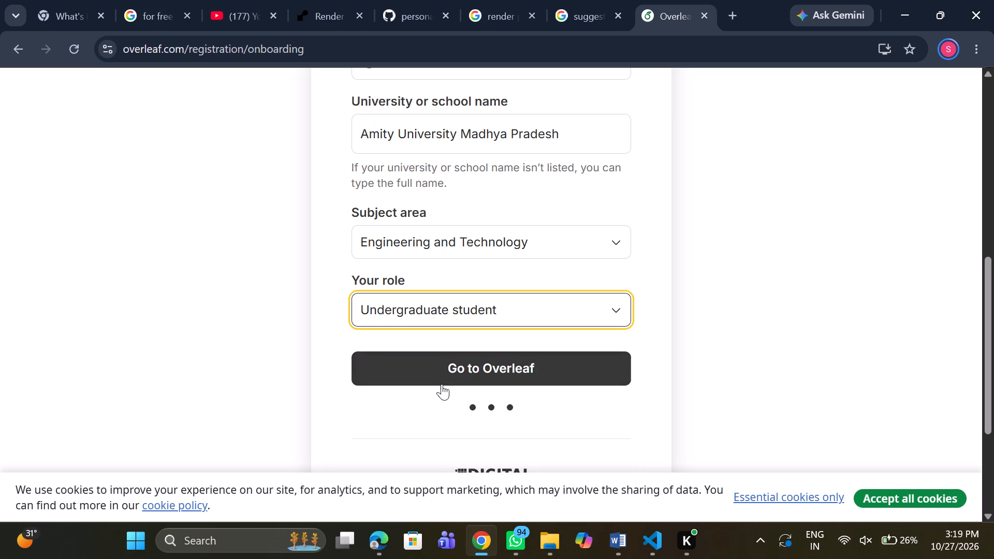
click(476, 361)
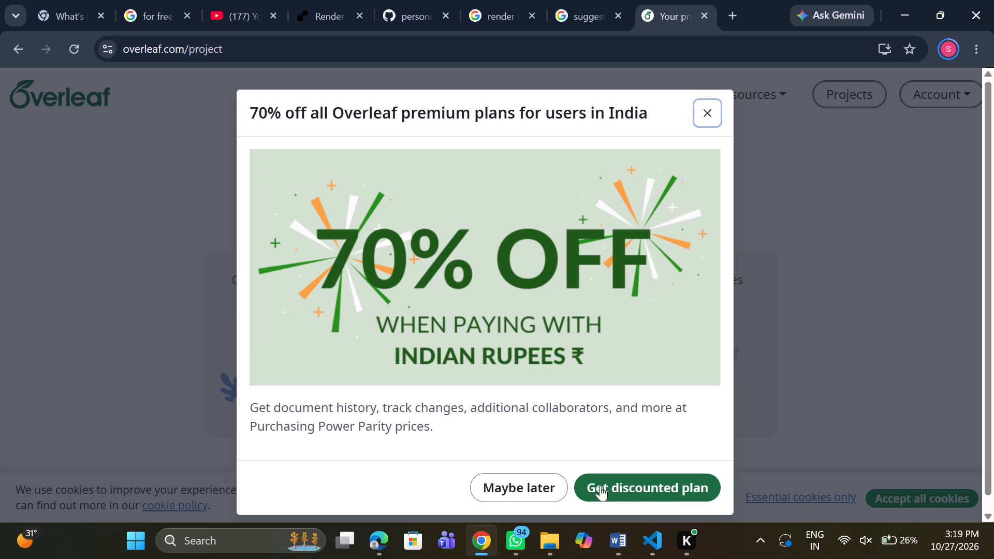
Dismiss the 70% off premium plans offer.
click(706, 106)
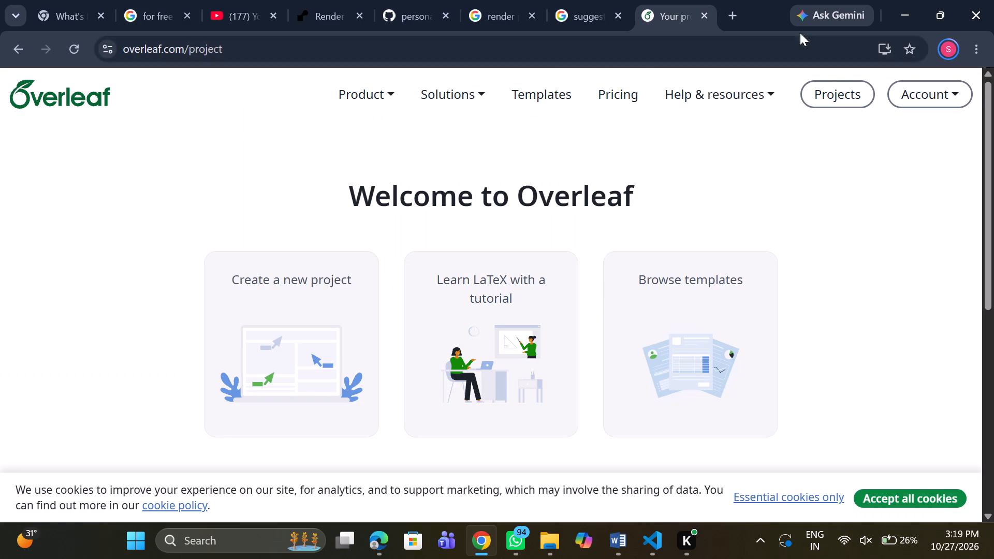
Look over the welcome page and examine the available options for creating a new project.
scroll(635, 384, down, 4)
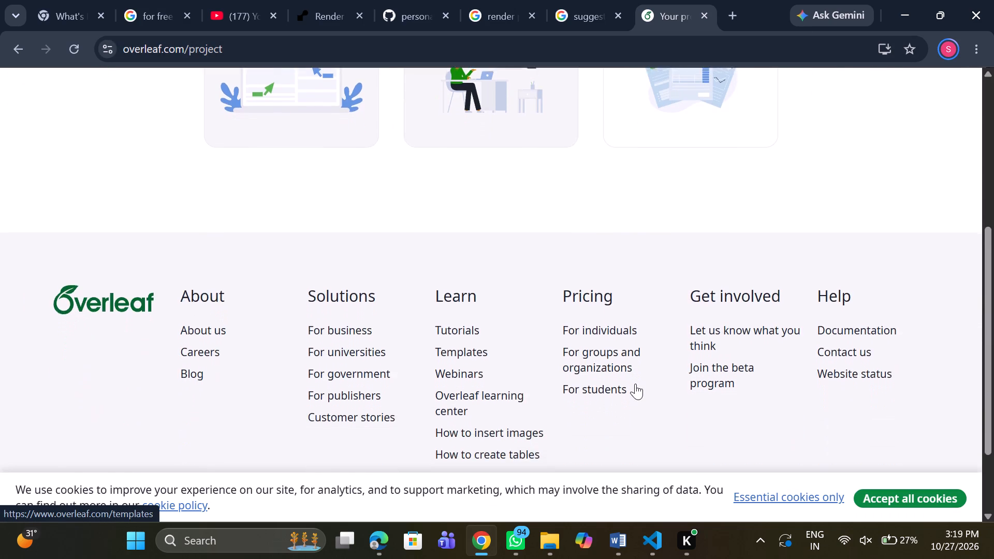
scroll(635, 384, up, 5)
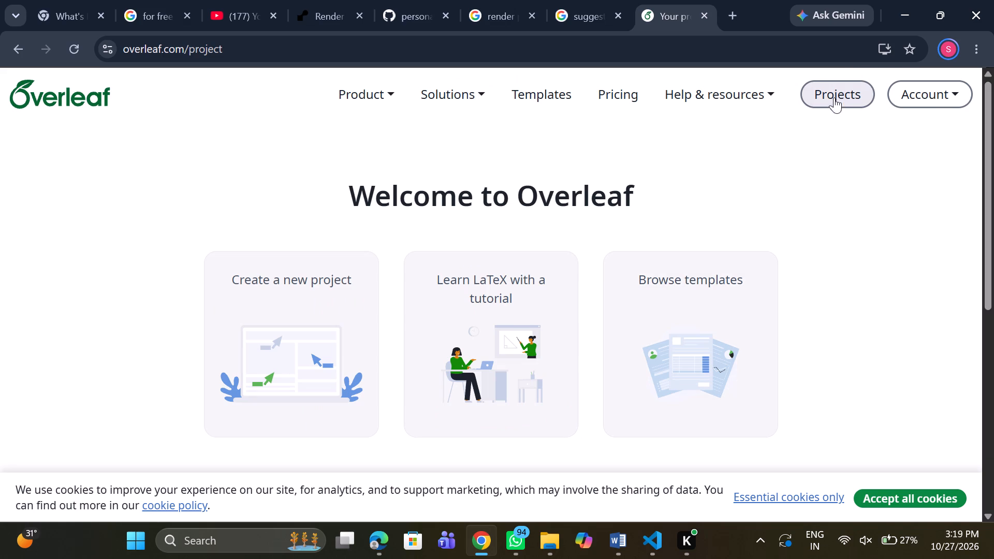
click(344, 378)
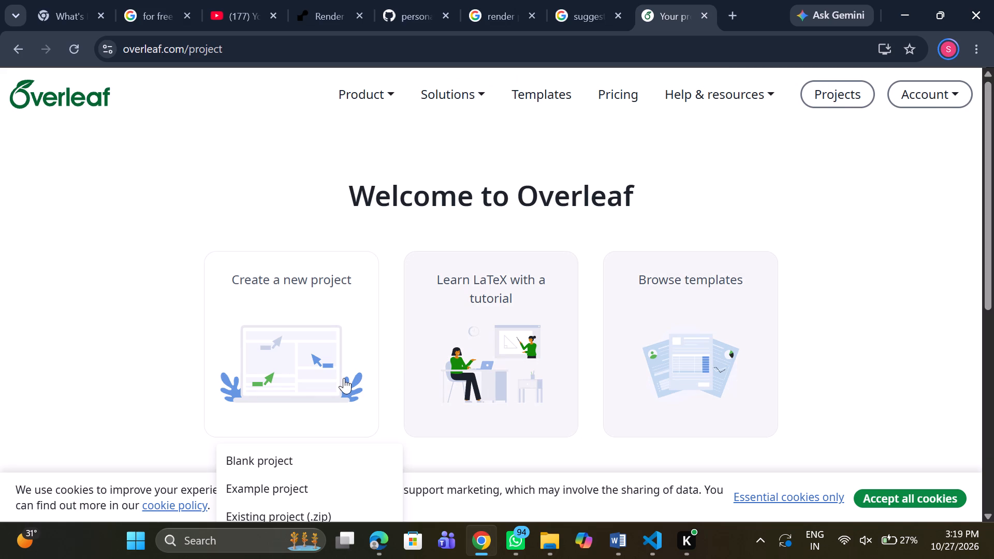
scroll(344, 378, down, 3)
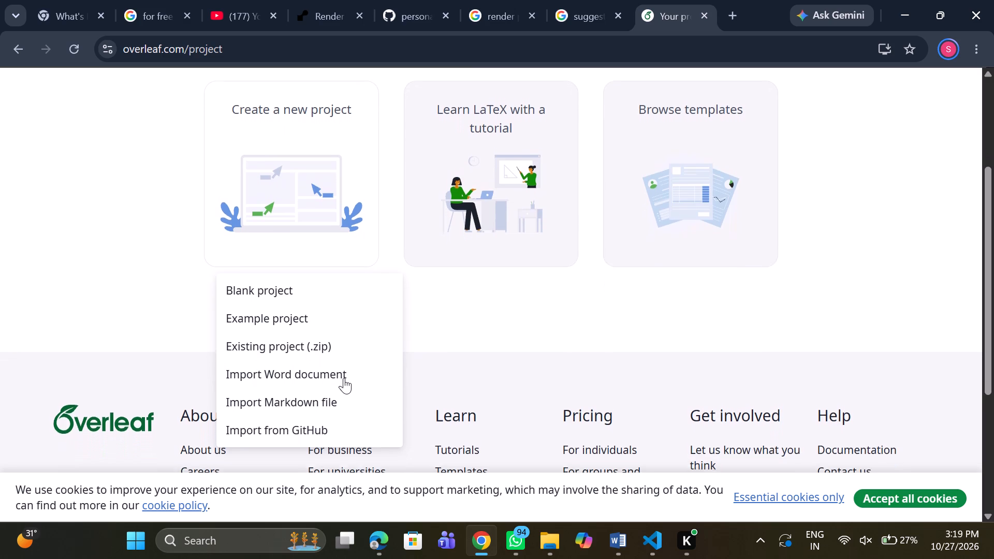
scroll(344, 378, down, 1)
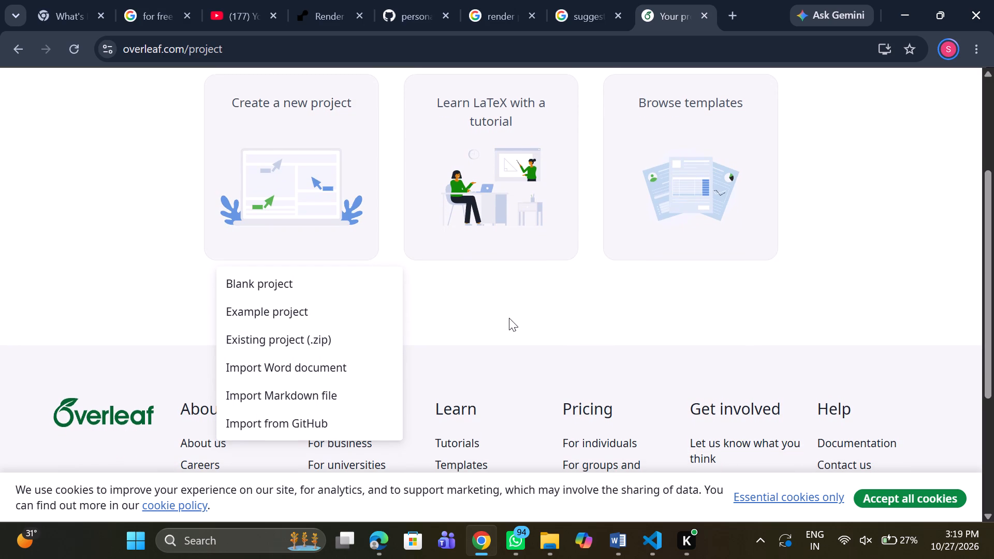
click(509, 318)
Open the LaTeX template gallery from the welcome page.
scroll(509, 318, up, 1)
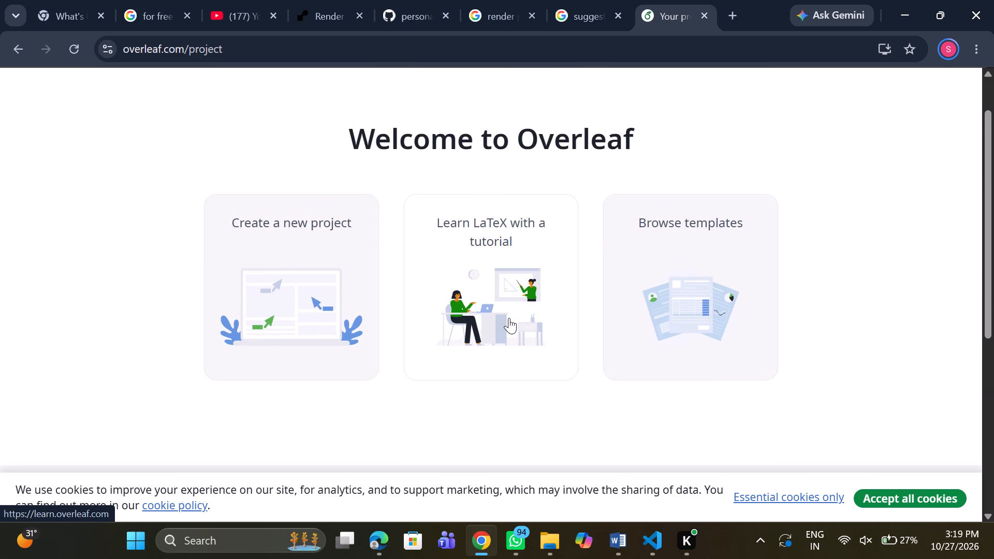
click(677, 244)
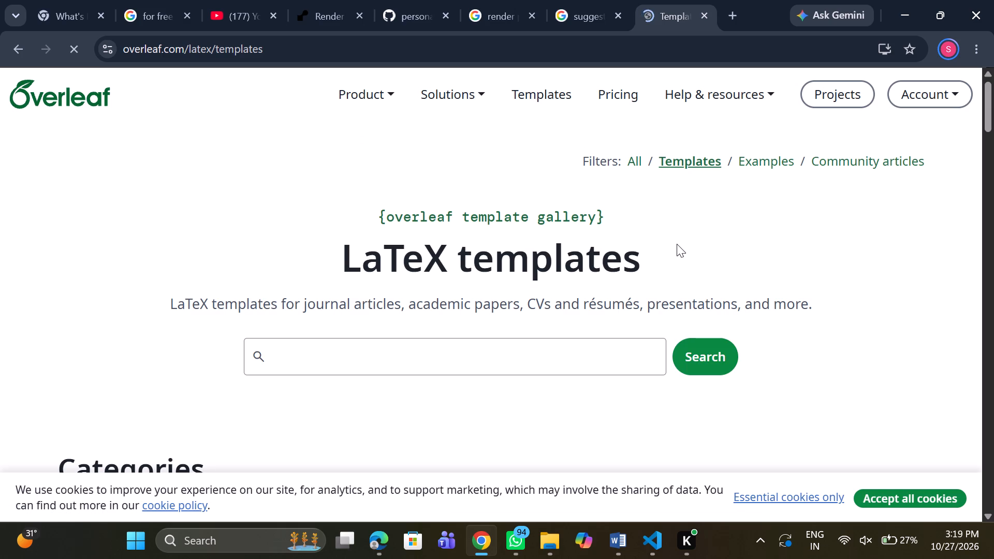
Search the template gallery for "resume template".
click(475, 355)
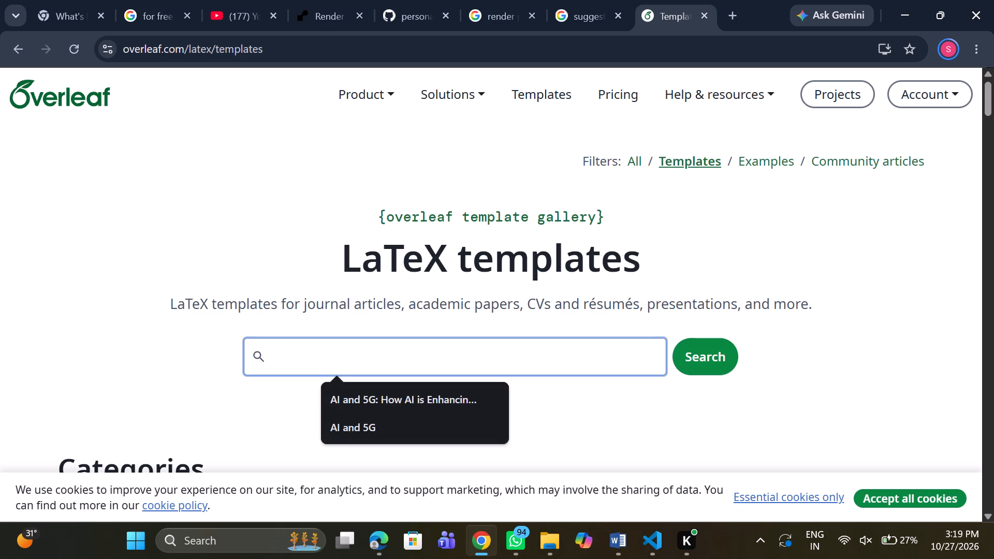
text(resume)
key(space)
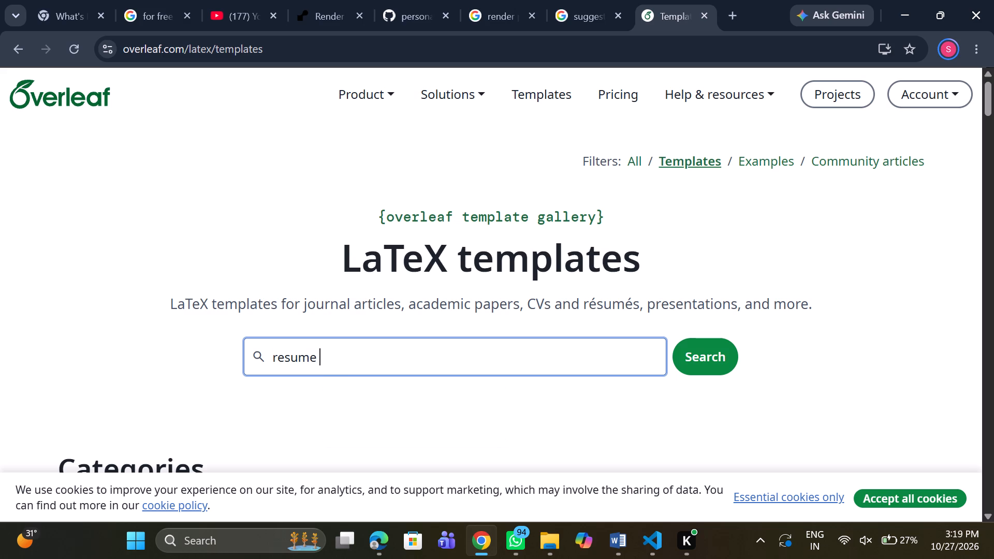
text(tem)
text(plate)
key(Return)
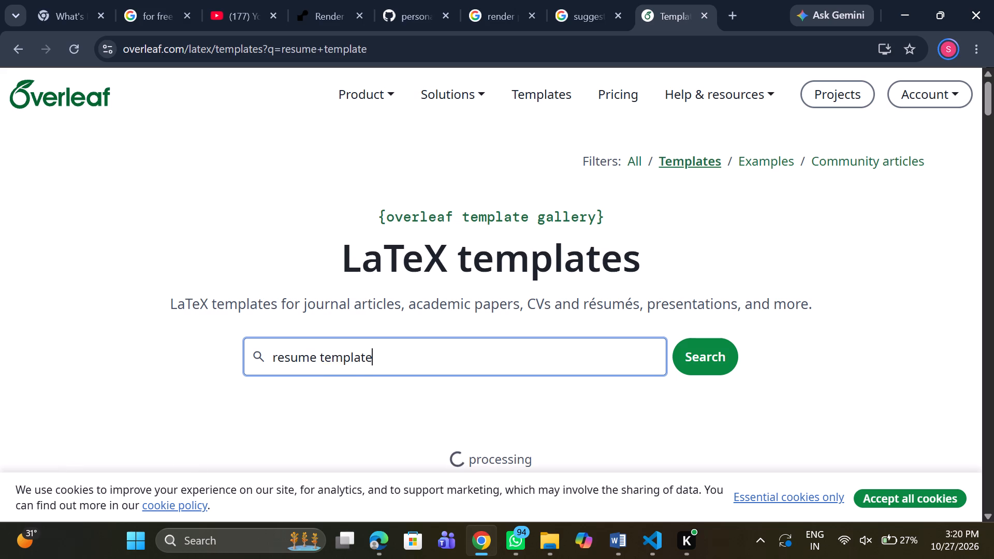
Look through the resume template search results and compare the layouts and descriptions for a suitable one.
scroll(475, 355, down, 2)
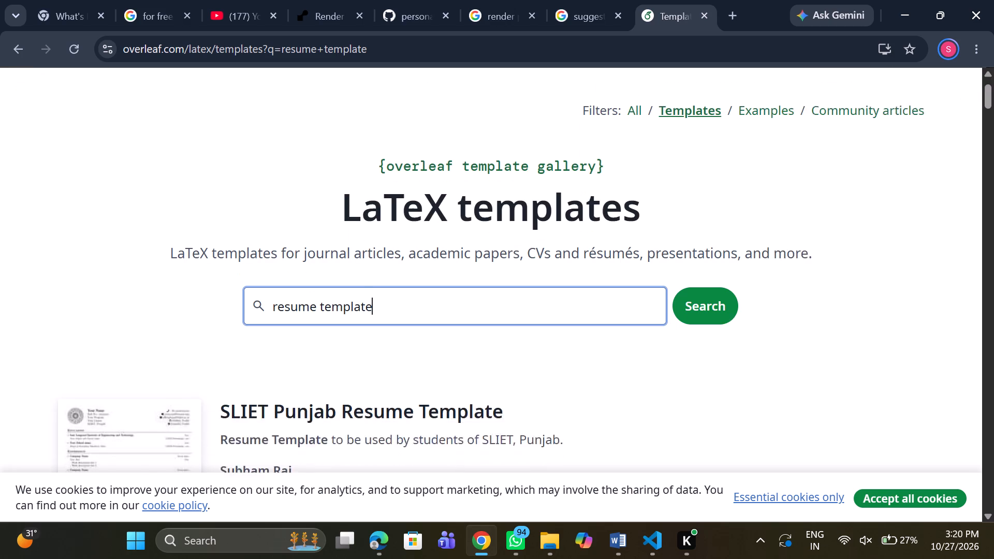
scroll(475, 355, down, 3)
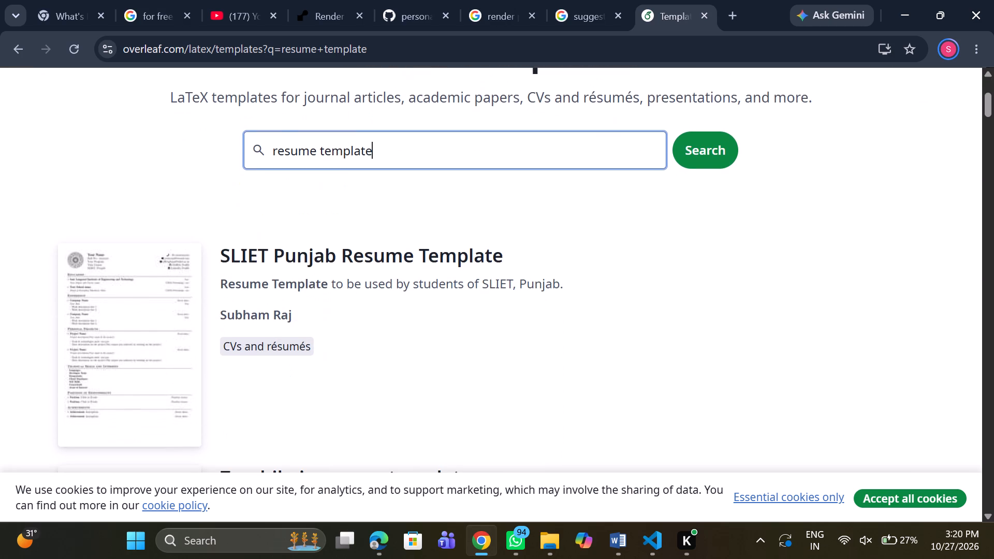
scroll(470, 329, down, 1)
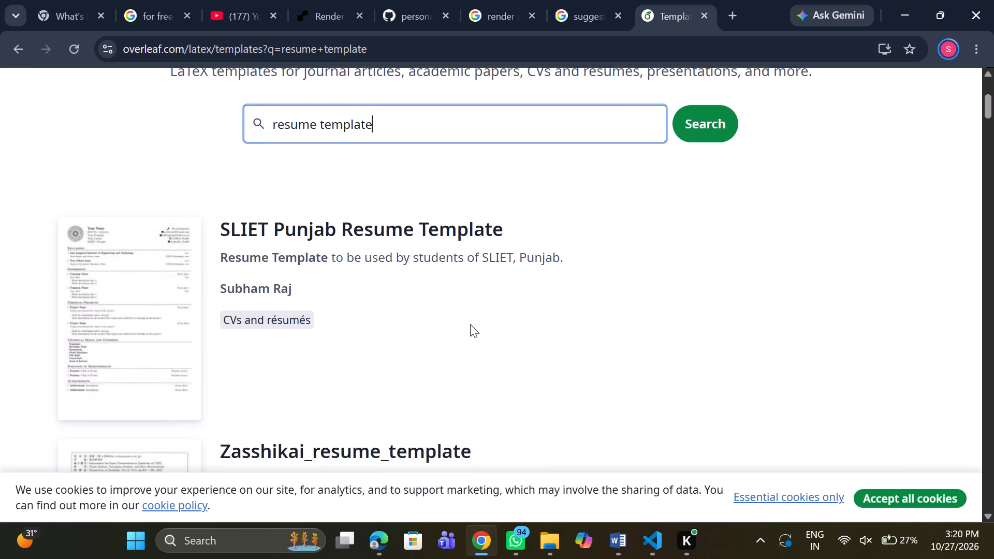
scroll(470, 324, down, 3)
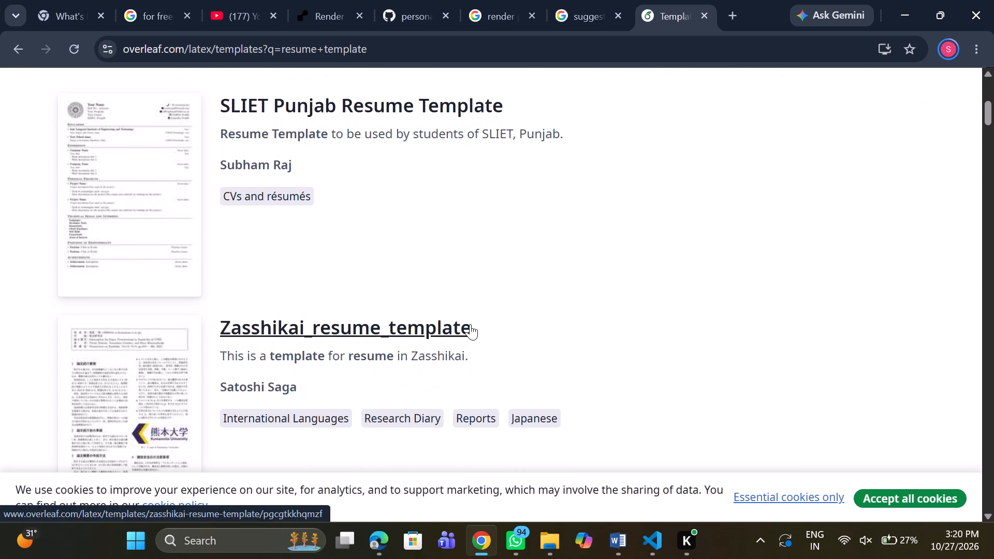
scroll(470, 324, down, 5)
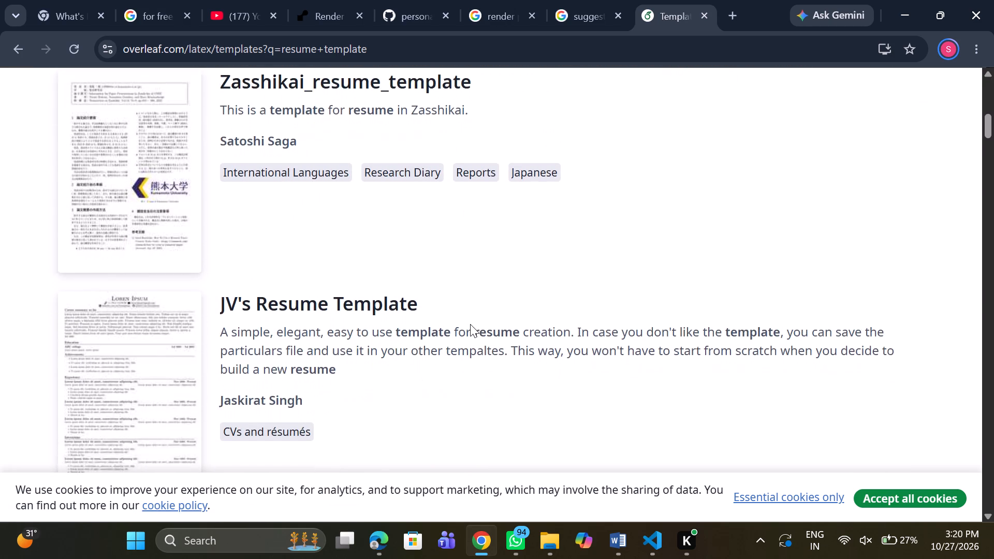
scroll(470, 324, down, 3)
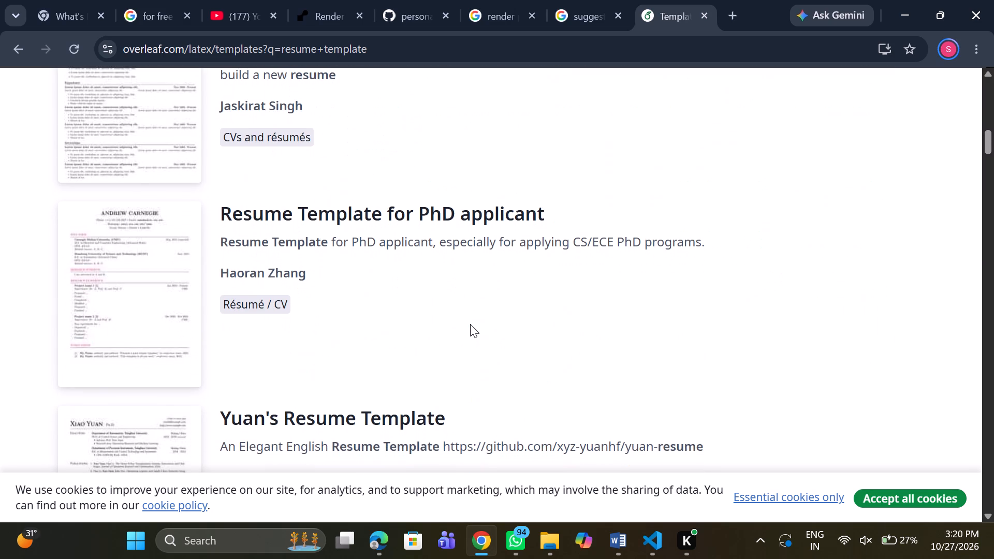
scroll(470, 324, down, 2)
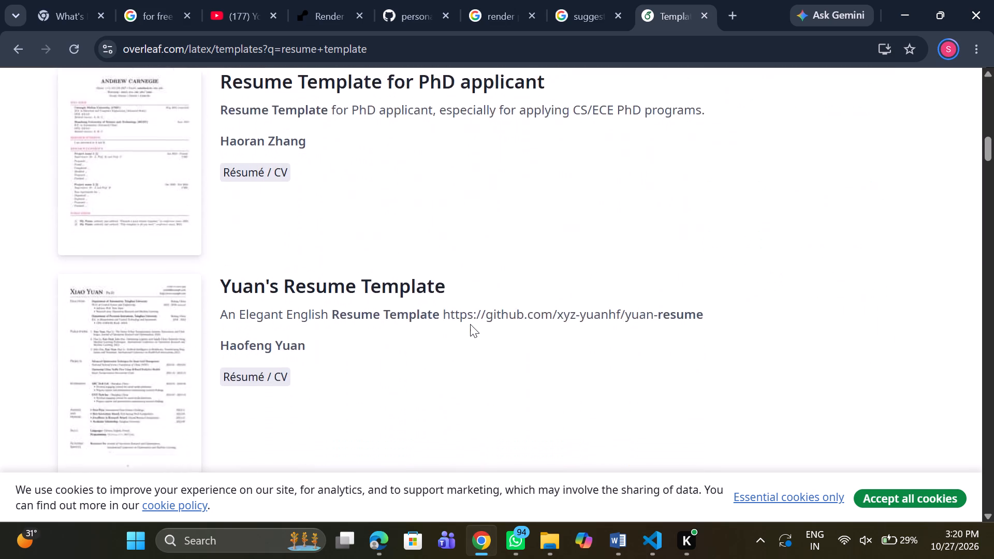
scroll(470, 324, down, 2)
scroll(341, 407, down, 1)
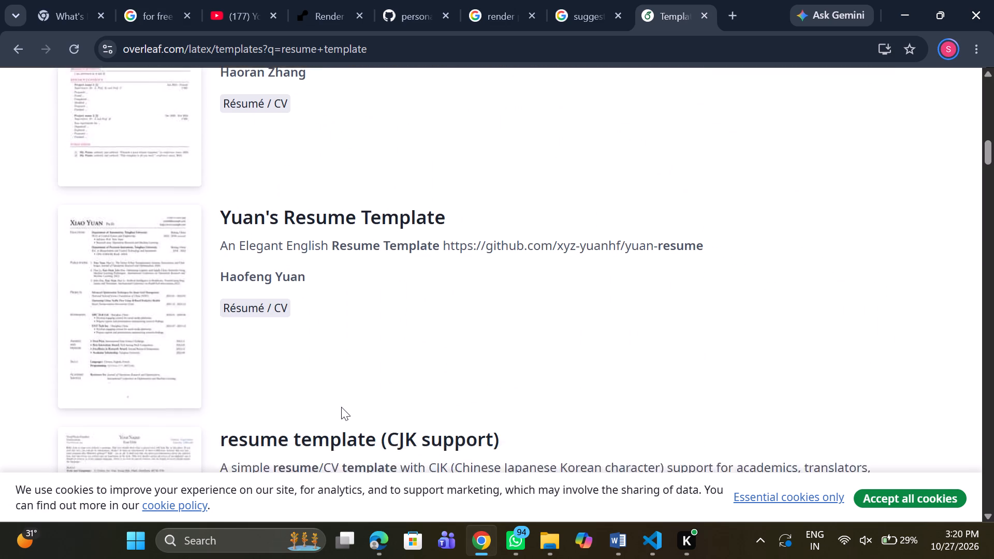
scroll(341, 407, down, 6)
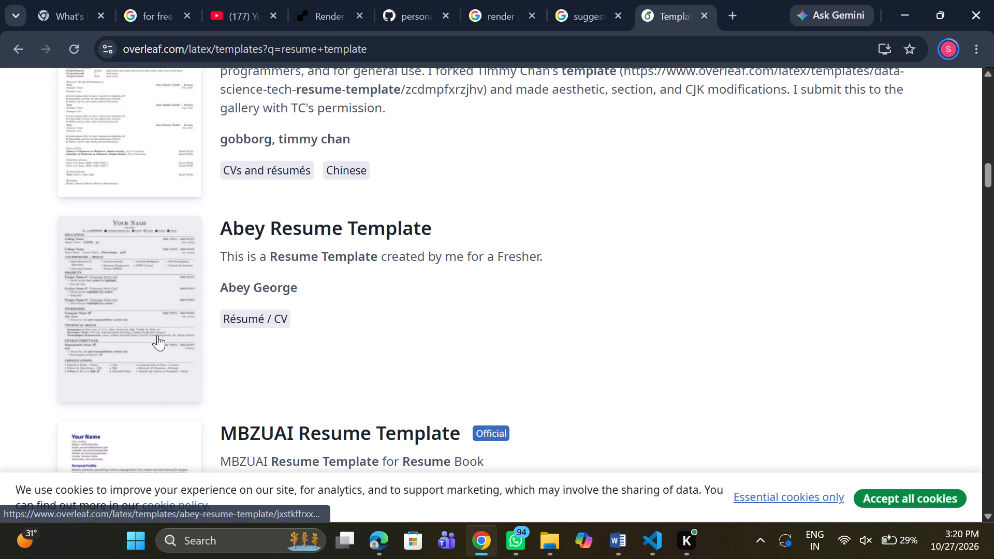
scroll(147, 300, up, 2)
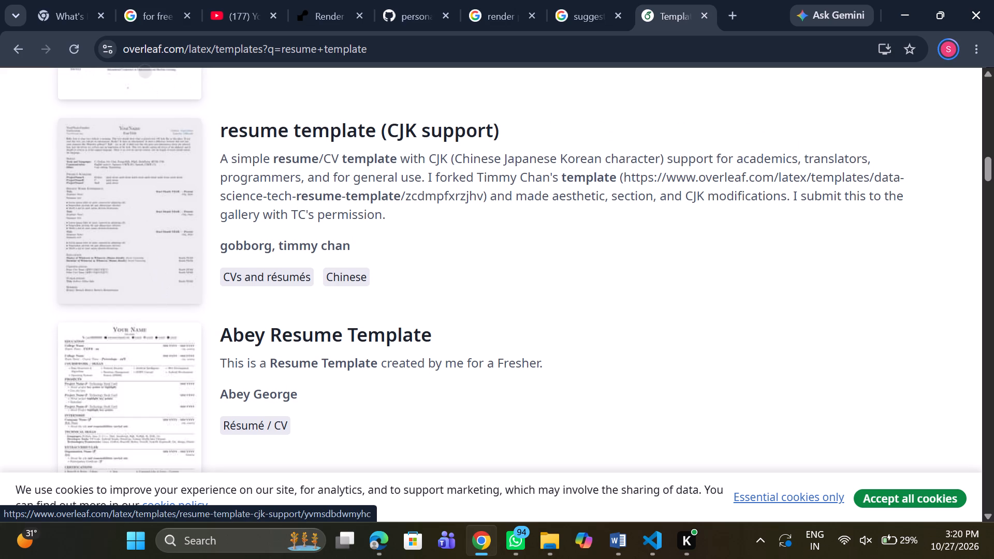
scroll(163, 293, down, 4)
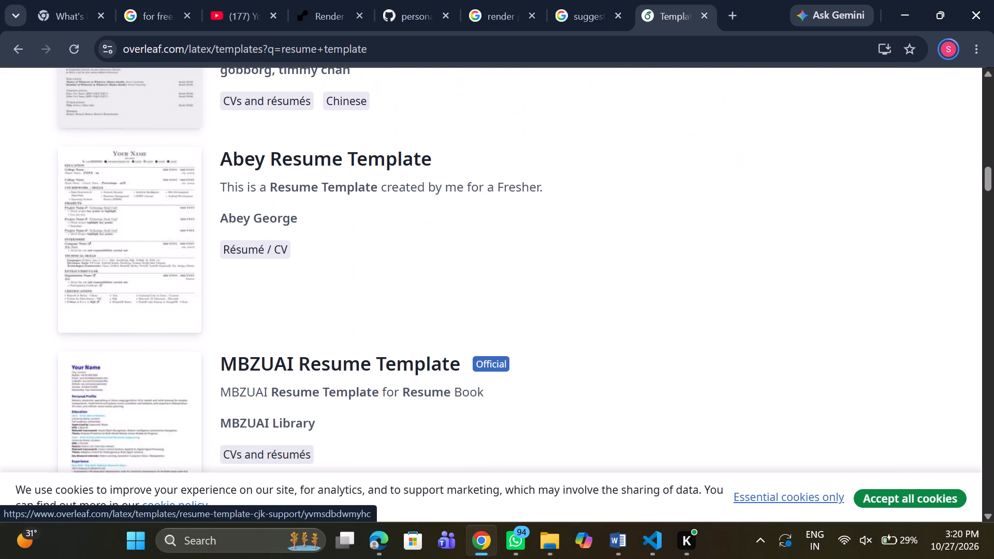
Open the Abey Resume Template and examine its details and the full page preview, from education to certifications.
scroll(156, 272, up, 1)
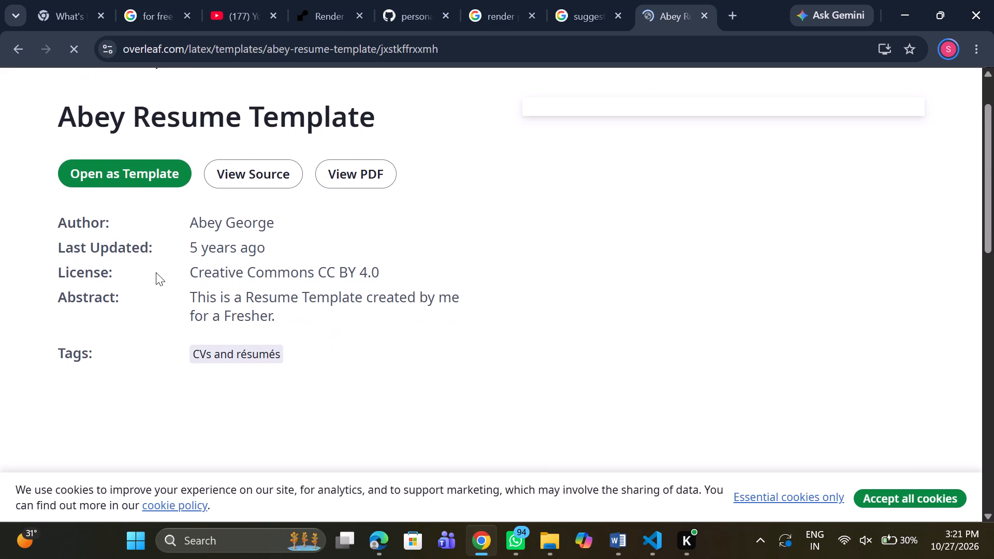
scroll(156, 272, up, 1)
scroll(156, 272, down, 3)
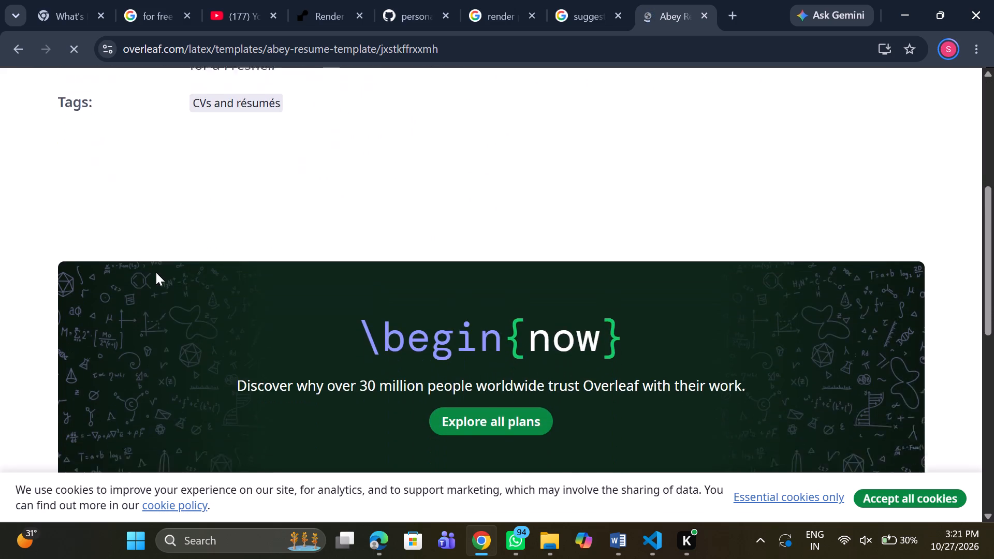
scroll(156, 272, down, 4)
scroll(156, 272, up, 8)
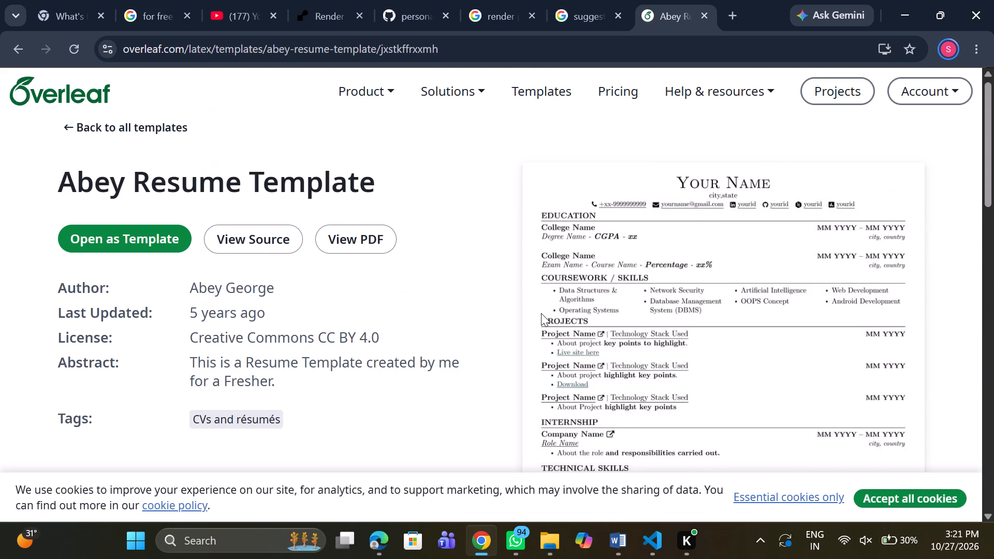
scroll(653, 290, down, 1)
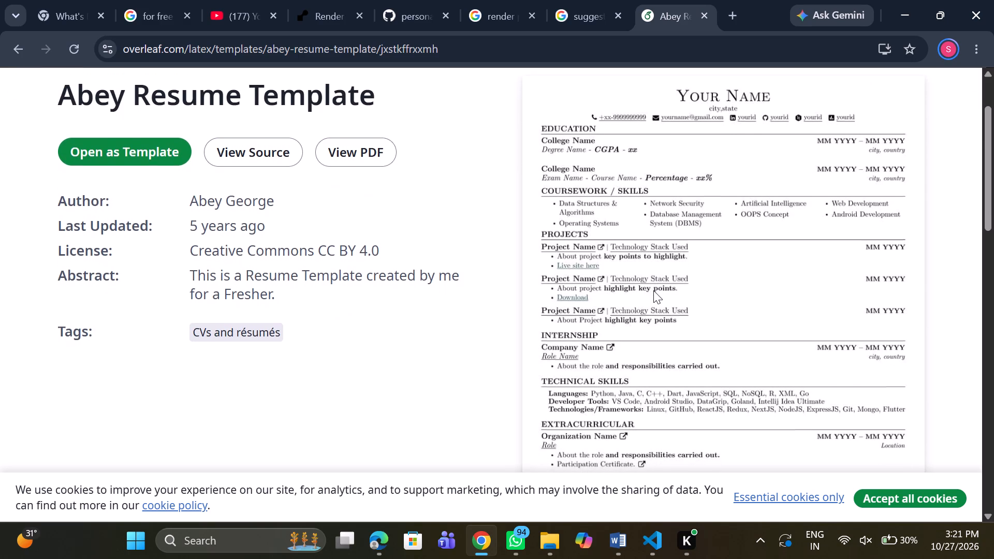
scroll(653, 290, down, 1)
scroll(649, 357, down, 3)
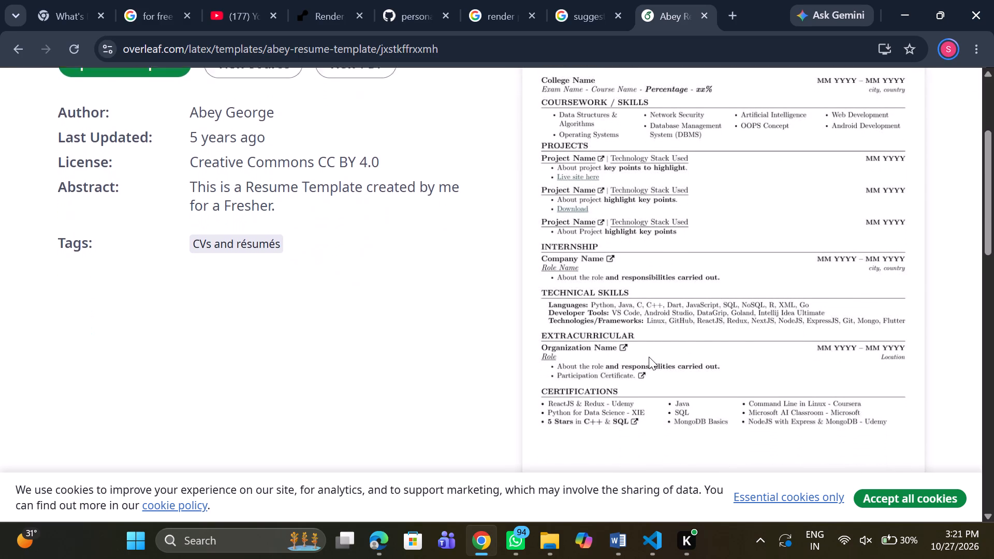
scroll(649, 357, down, 1)
scroll(649, 357, up, 1)
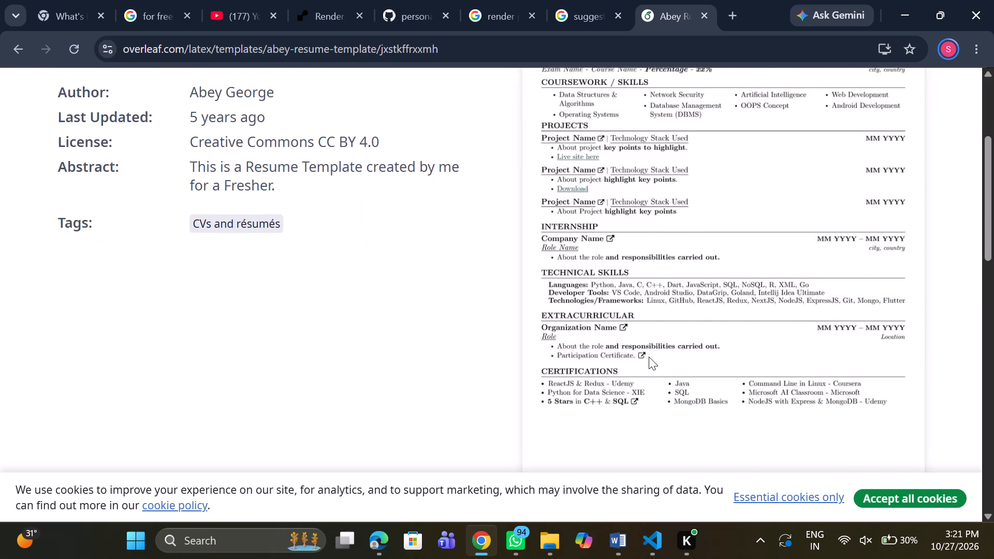
scroll(649, 357, up, 3)
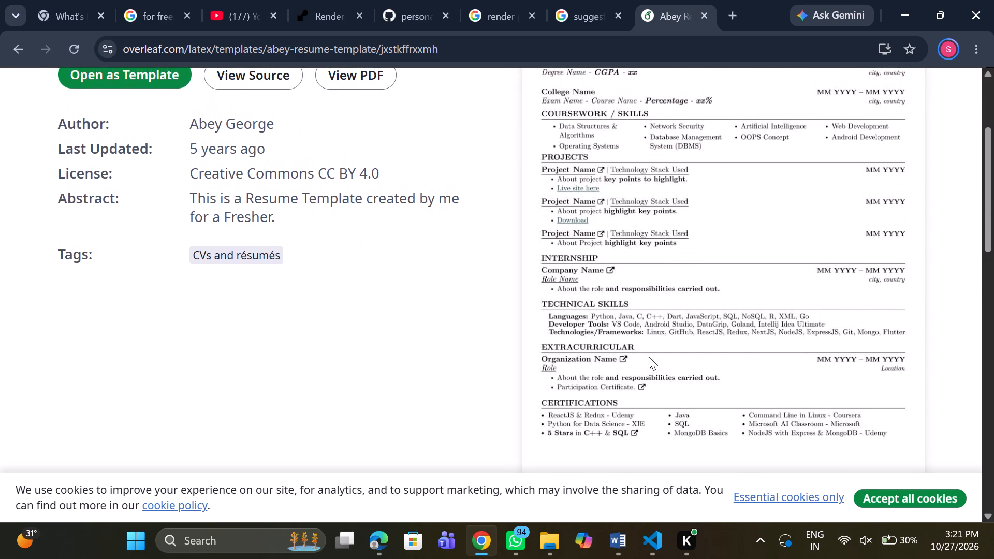
scroll(649, 357, up, 2)
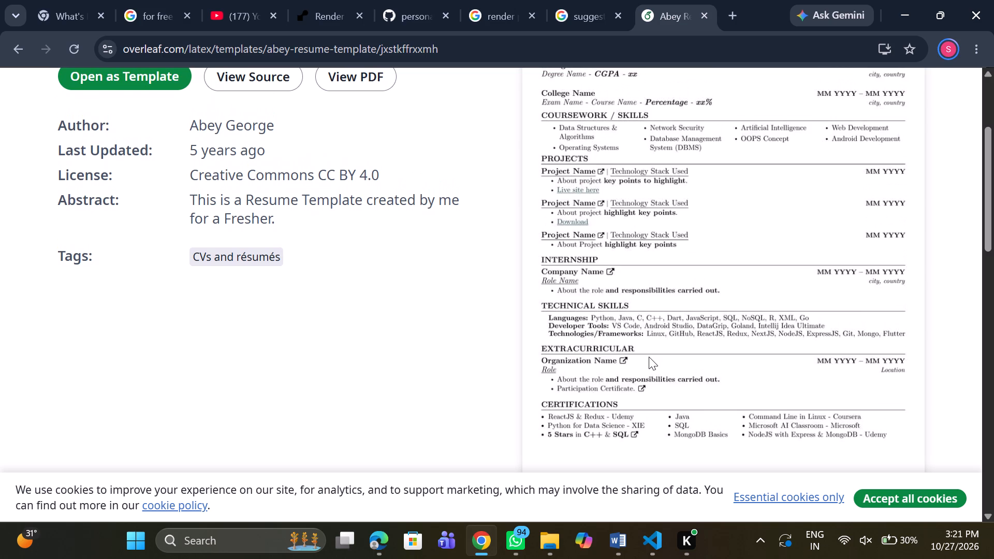
scroll(649, 357, up, 1)
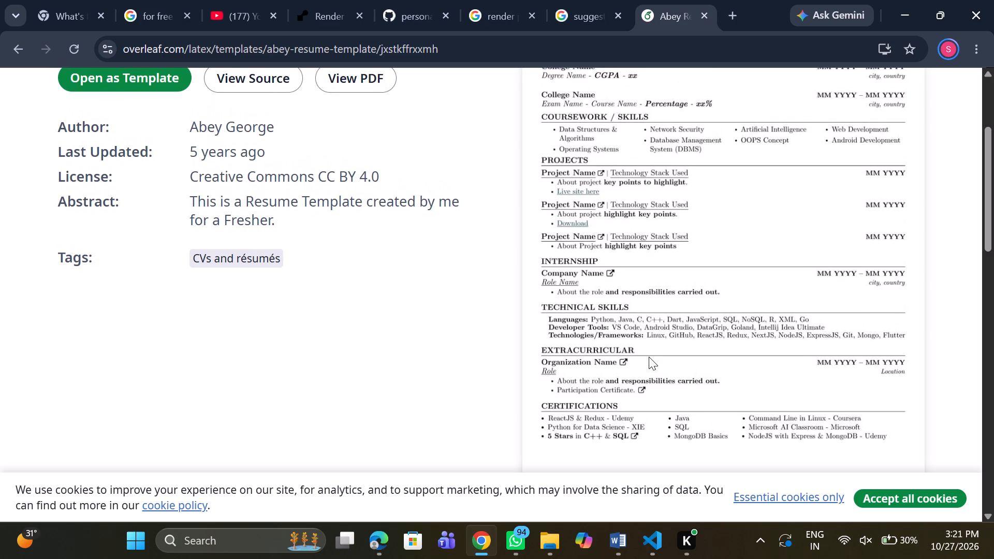
scroll(649, 357, up, 2)
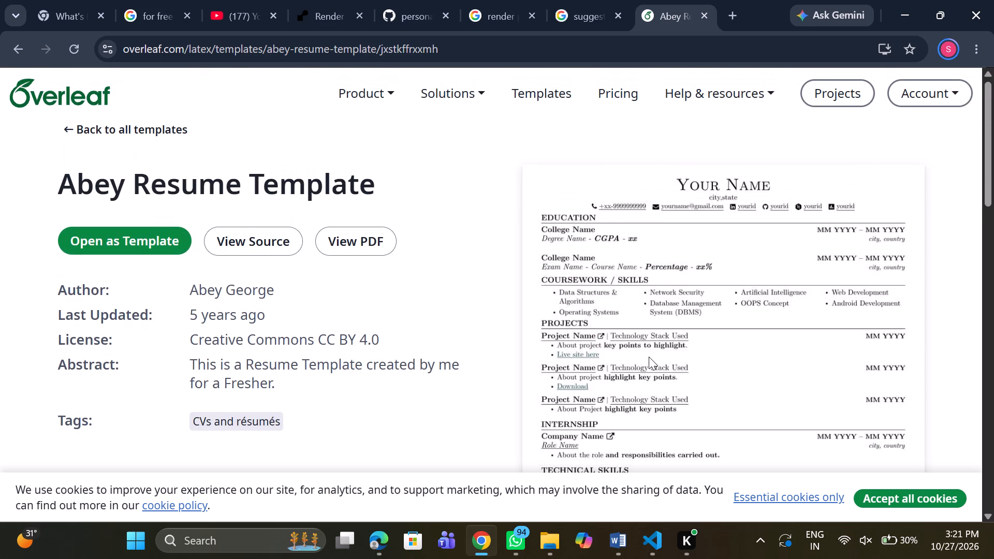
scroll(649, 357, down, 7)
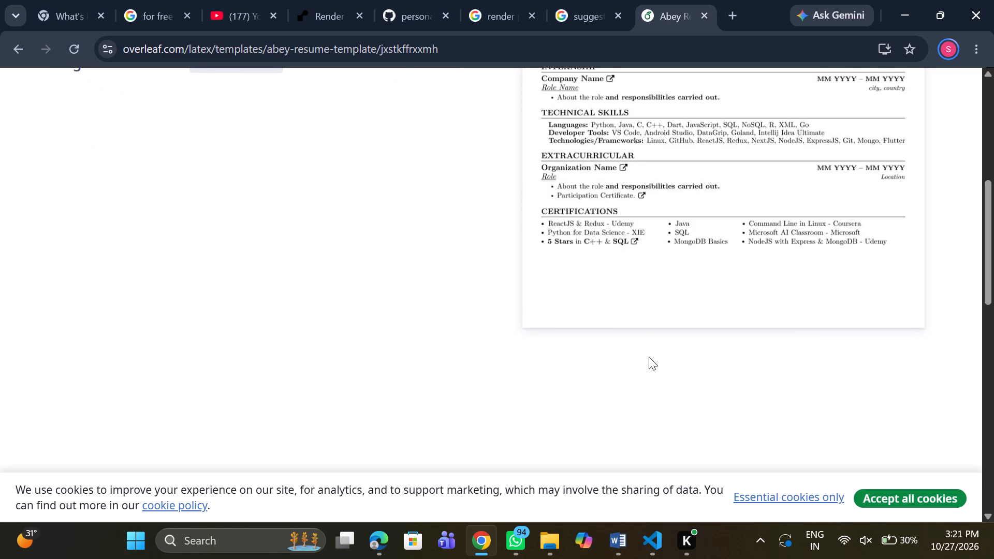
scroll(649, 357, up, 4)
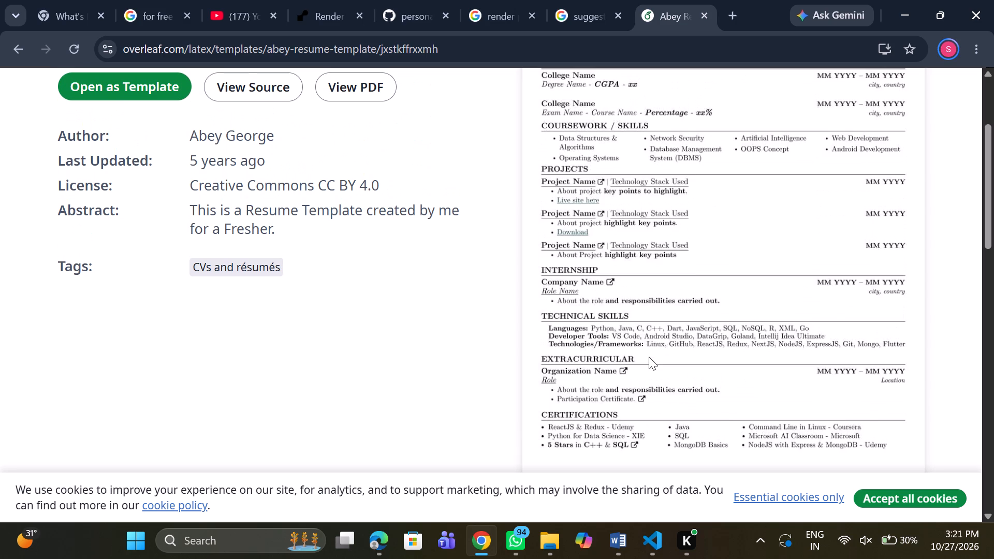
scroll(649, 357, up, 5)
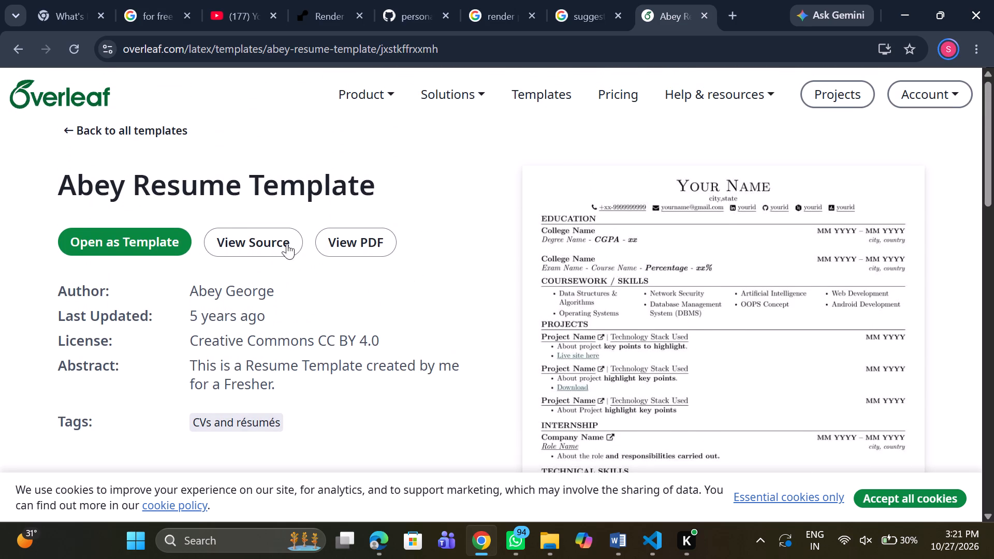
Return to the resume template search results and look through the remaining templates on the first page.
click(13, 48)
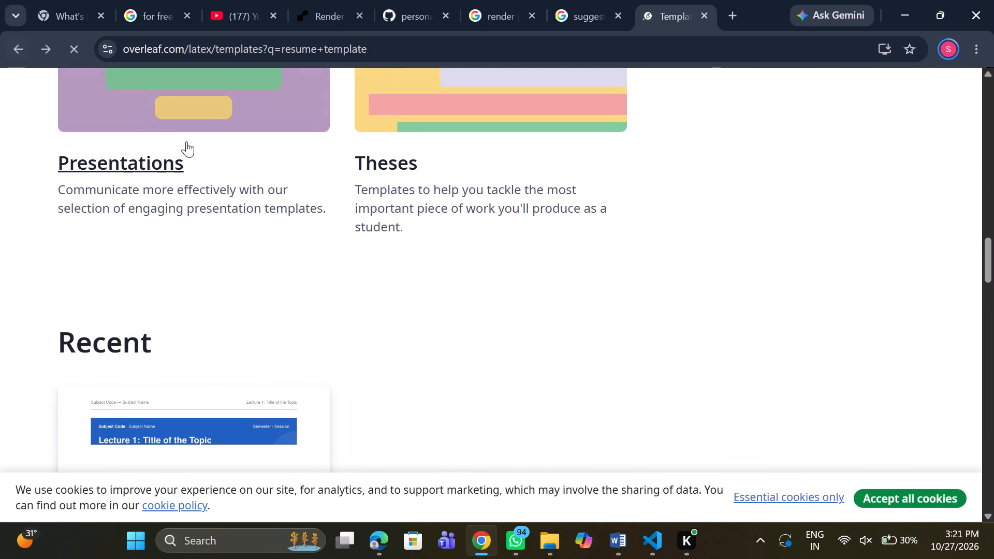
scroll(276, 178, up, 7)
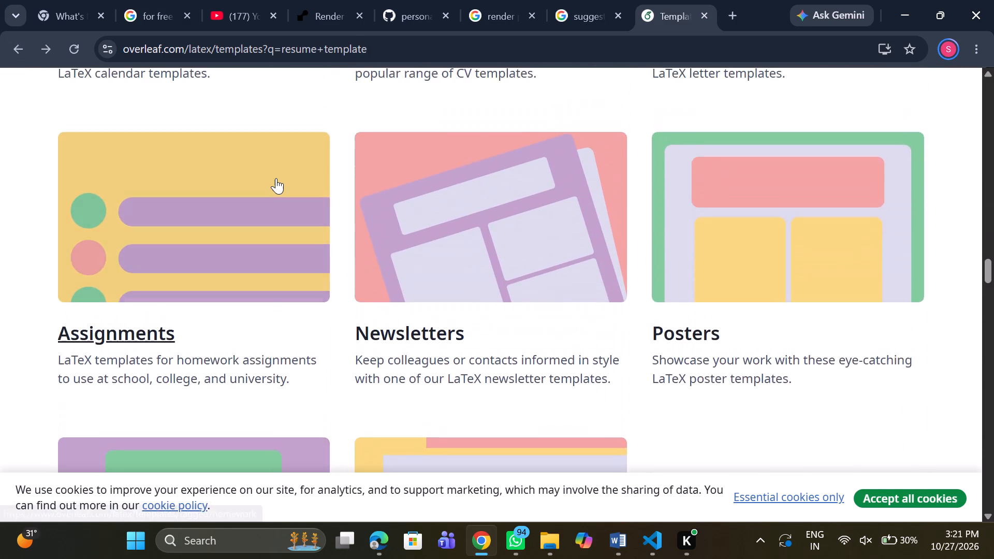
scroll(276, 178, up, 4)
scroll(276, 178, down, 1)
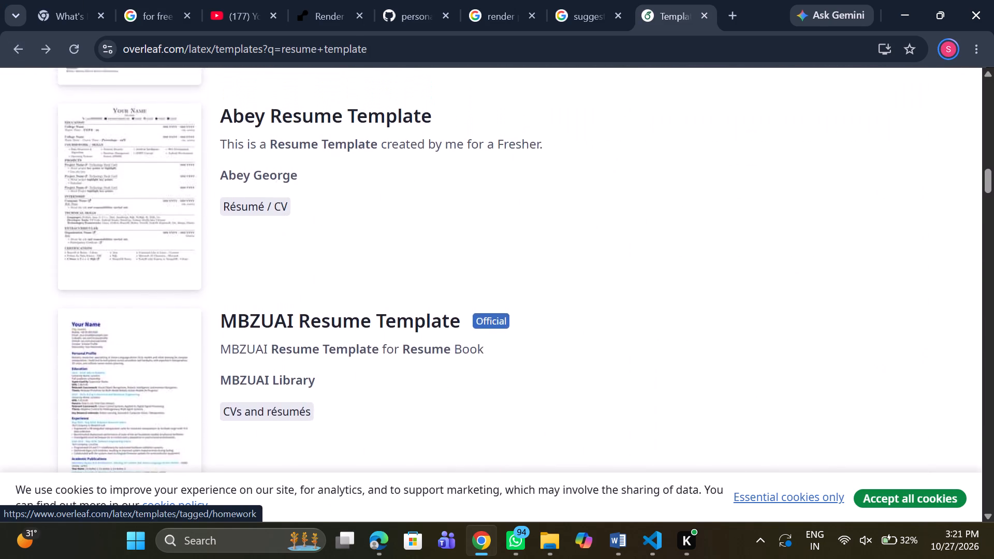
scroll(276, 178, down, 4)
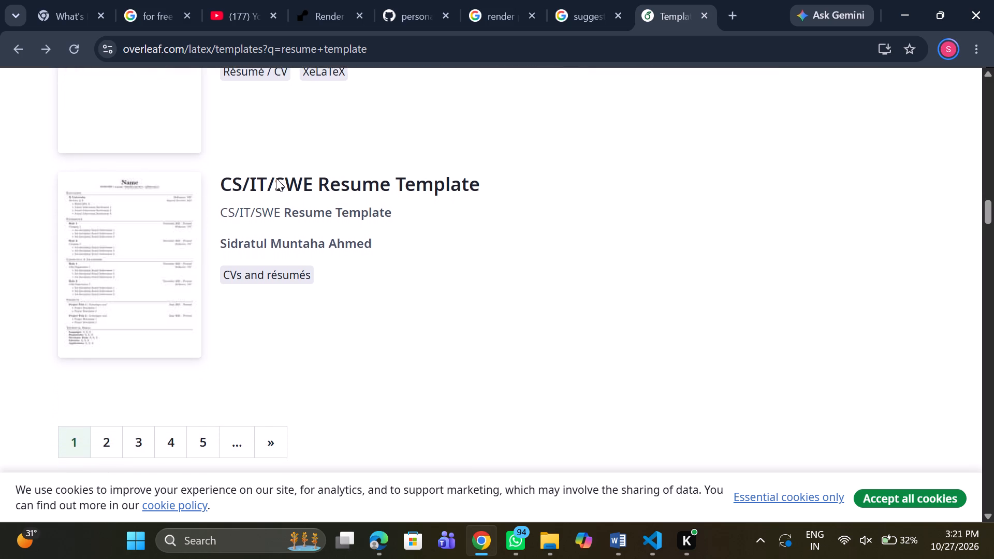
Open page 2 of the resume template results and compare the layouts and descriptions of the templates listed there.
scroll(276, 178, down, 1)
click(106, 417)
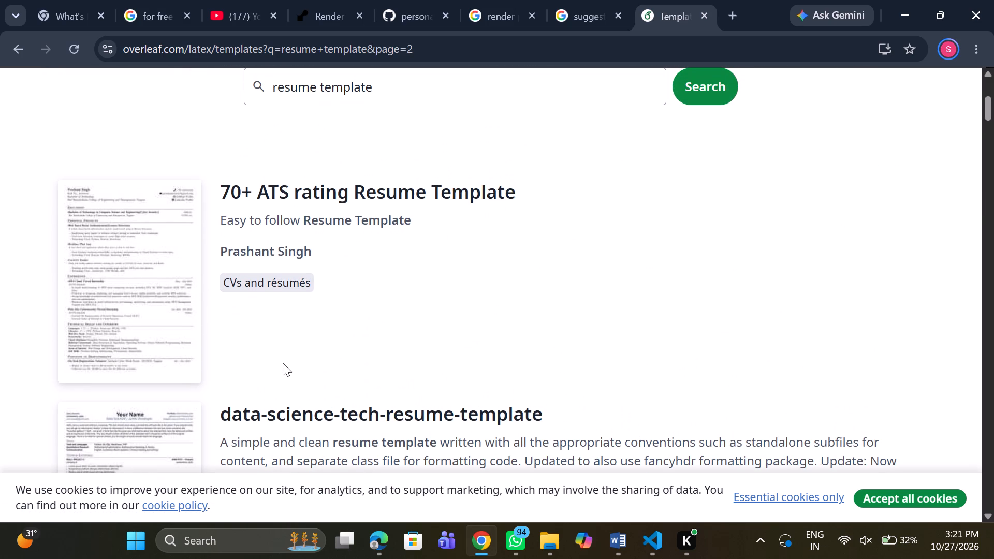
scroll(283, 363, down, 1)
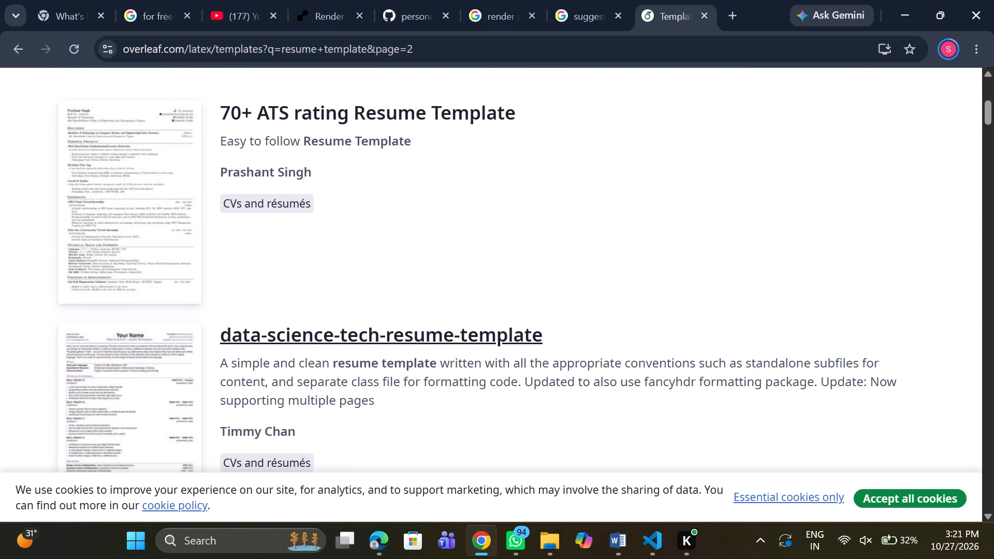
scroll(310, 370, down, 5)
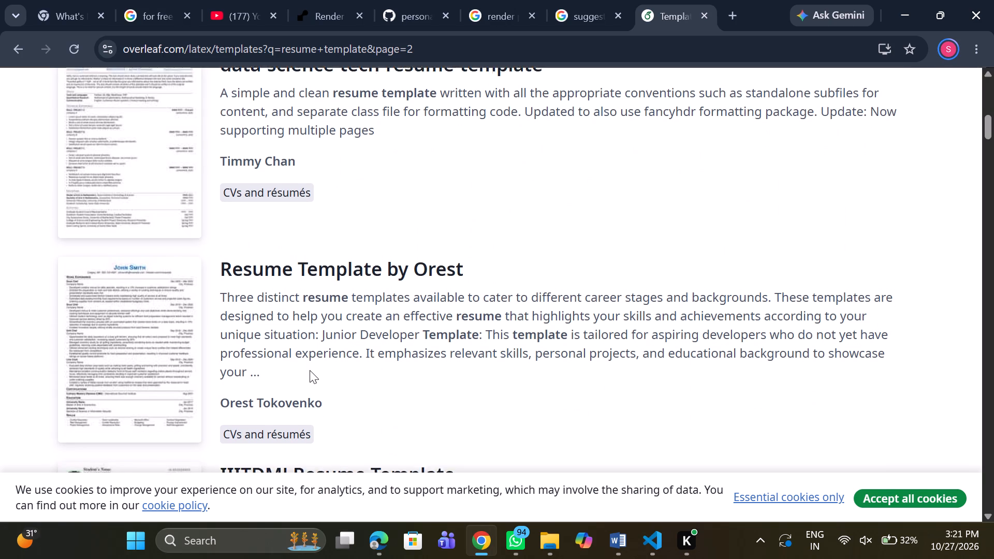
scroll(310, 370, down, 1)
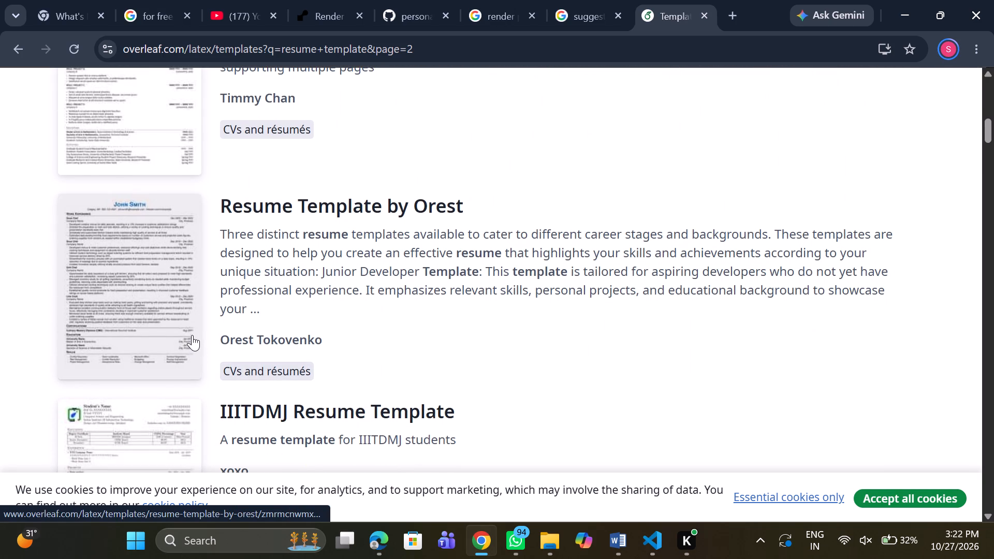
scroll(311, 347, down, 2)
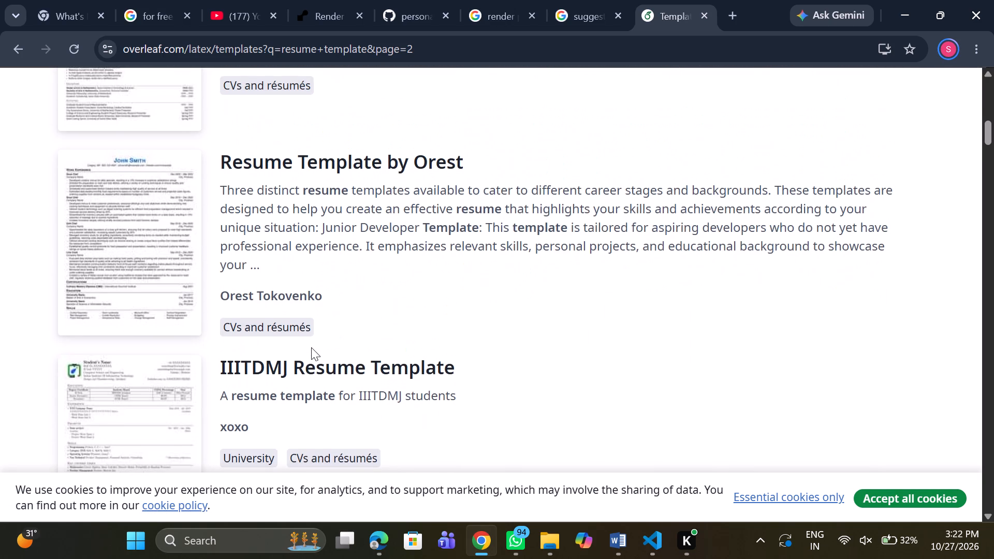
scroll(311, 347, down, 2)
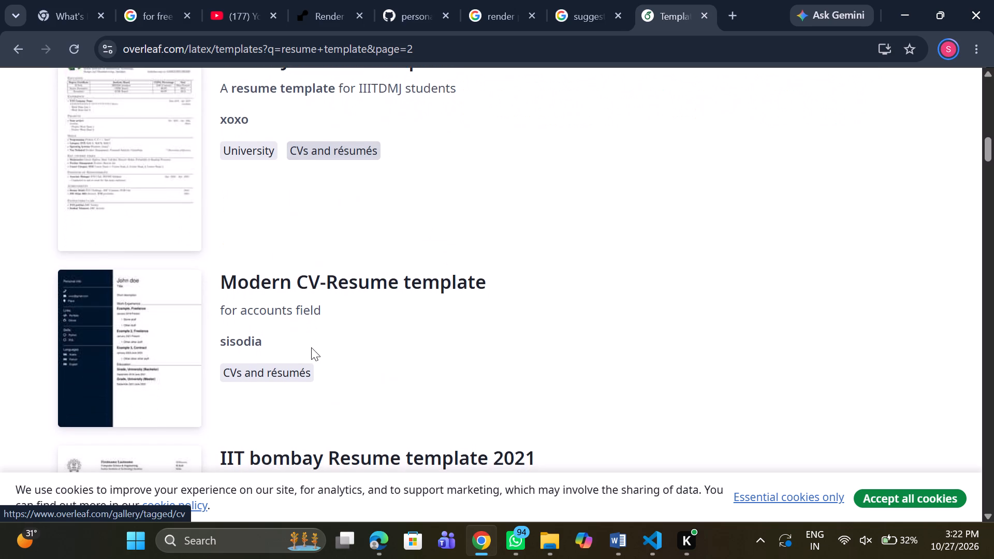
scroll(311, 347, down, 2)
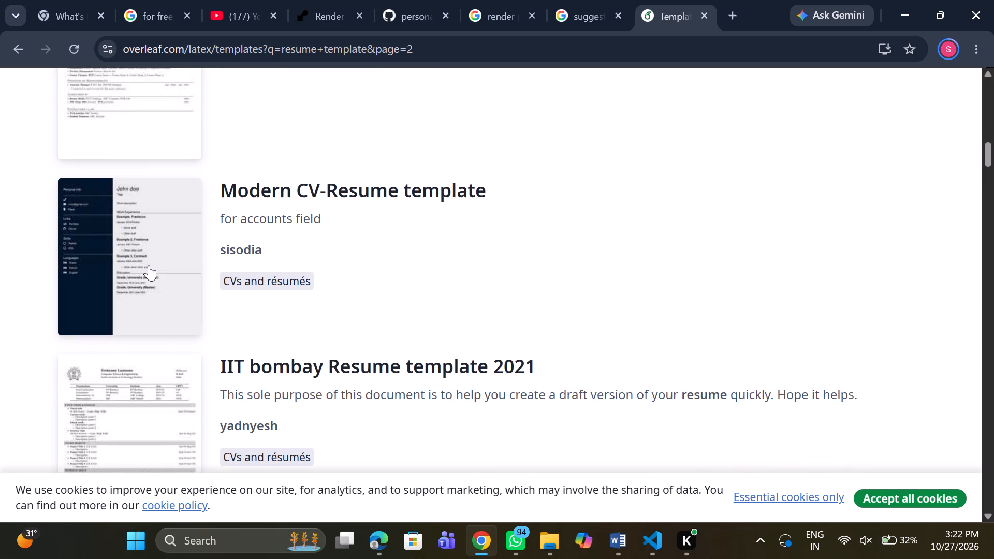
scroll(392, 271, down, 2)
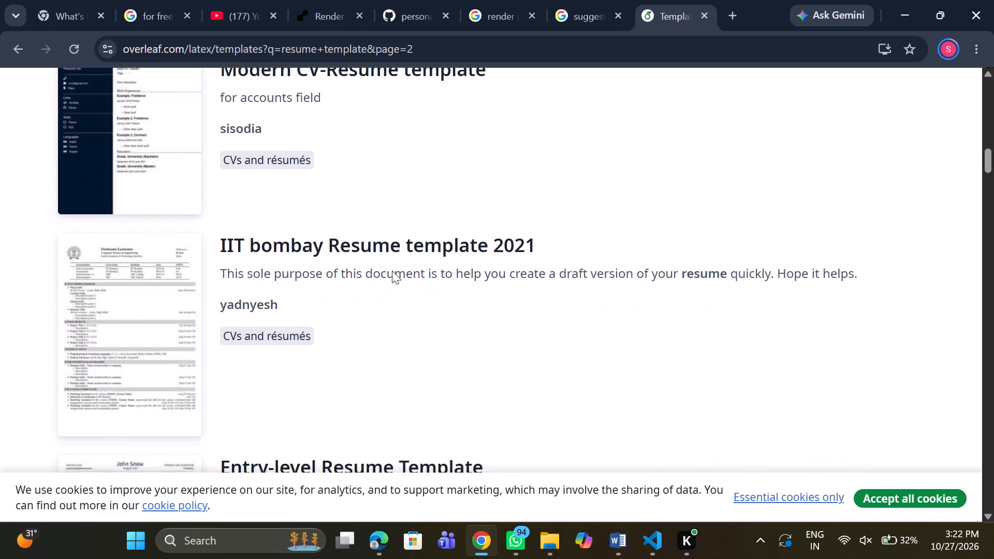
scroll(392, 271, down, 4)
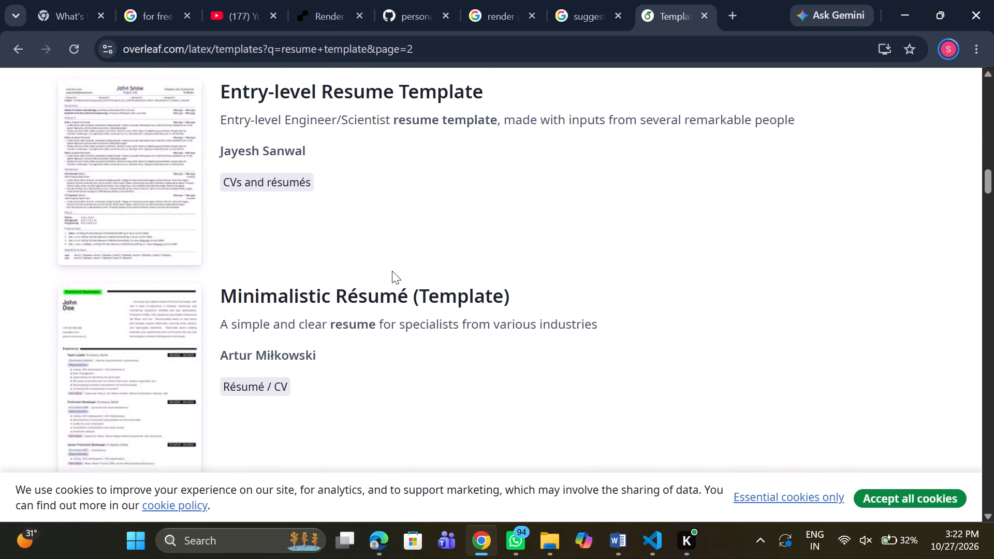
scroll(392, 271, down, 2)
scroll(392, 271, up, 1)
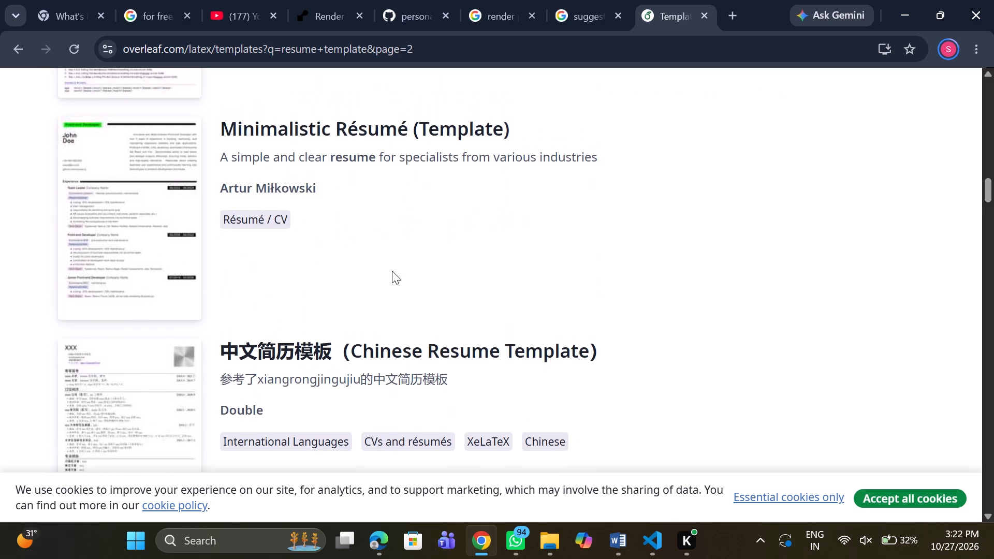
scroll(392, 271, up, 1)
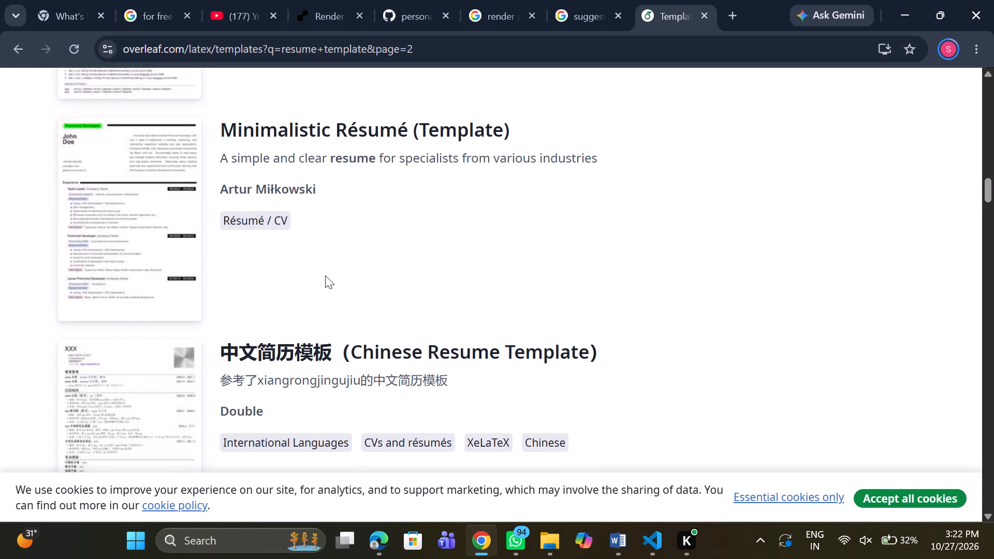
scroll(325, 275, down, 7)
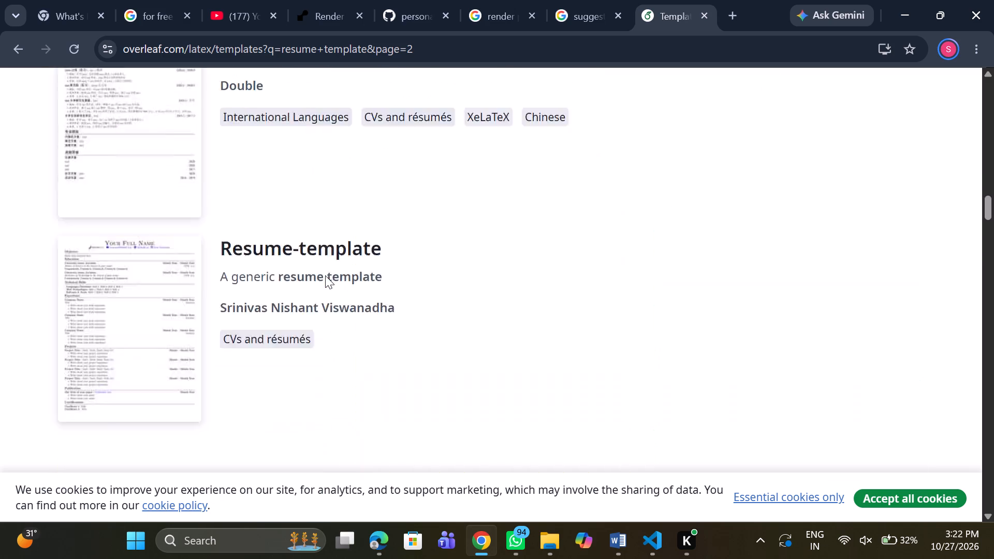
Open page 3 of the resume template results and look through its templates for a suitable layout.
scroll(325, 275, down, 1)
click(164, 304)
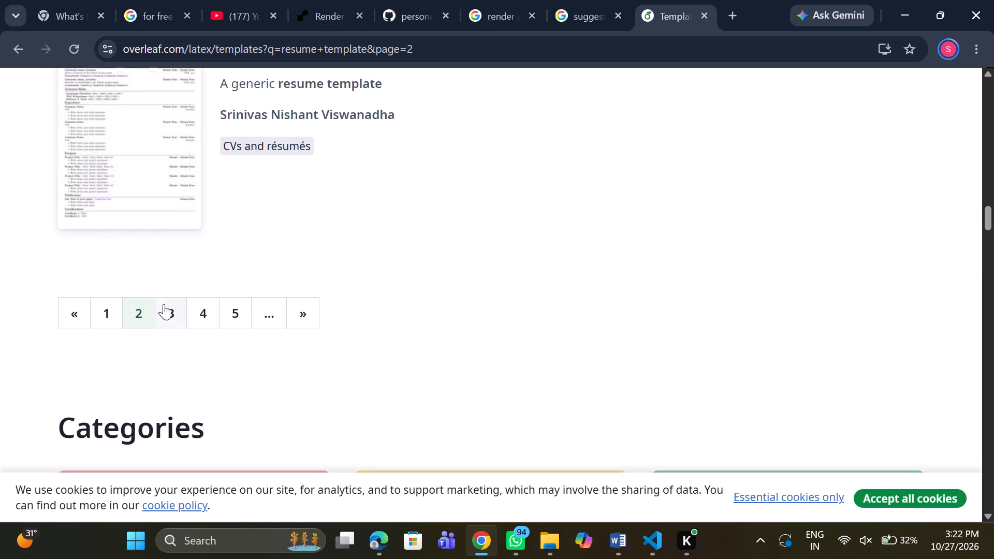
scroll(266, 361, down, 1)
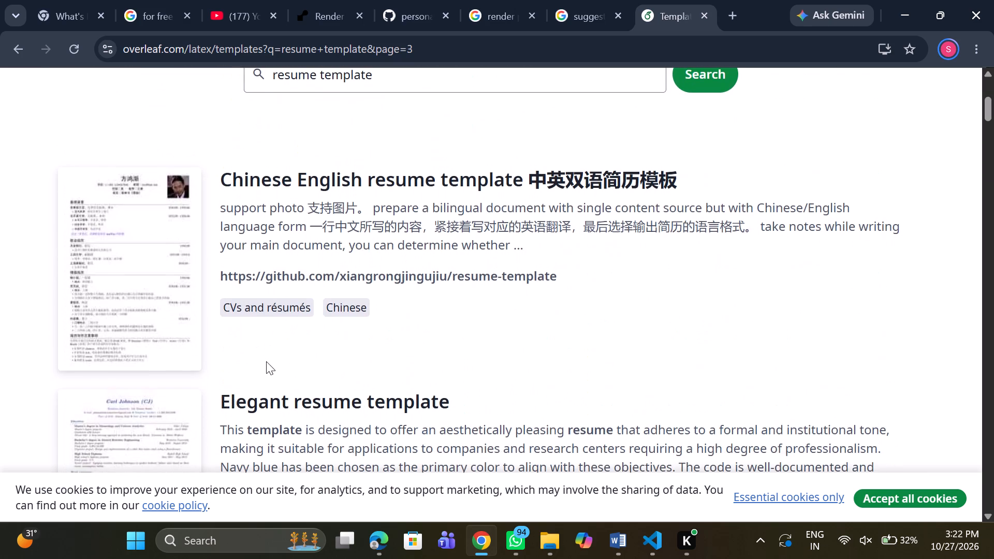
scroll(266, 361, down, 2)
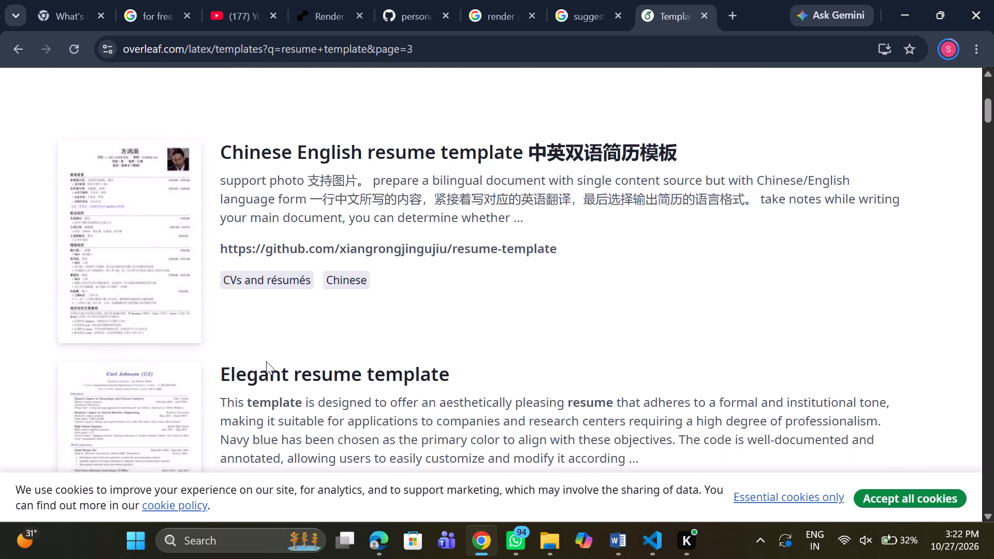
scroll(266, 361, down, 2)
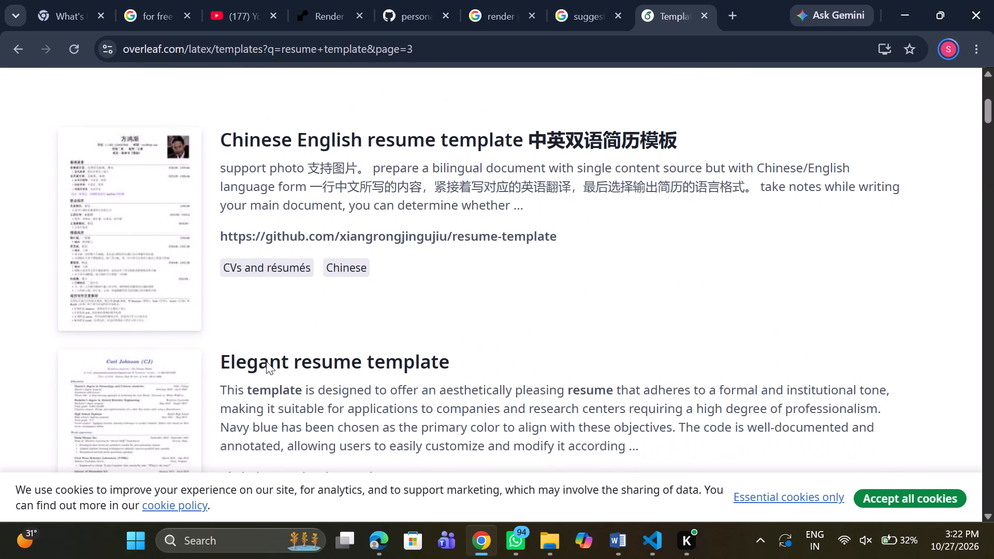
scroll(266, 361, down, 4)
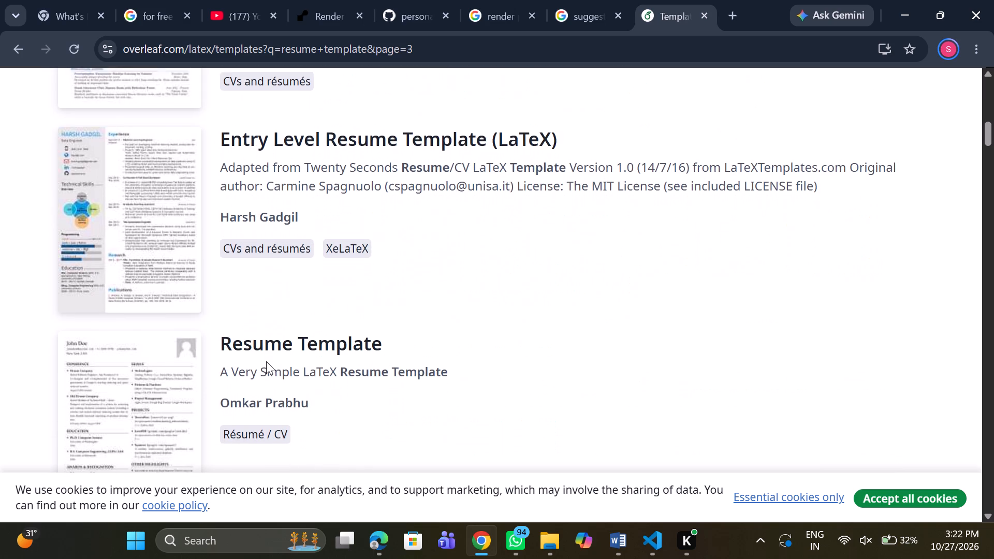
scroll(266, 361, down, 3)
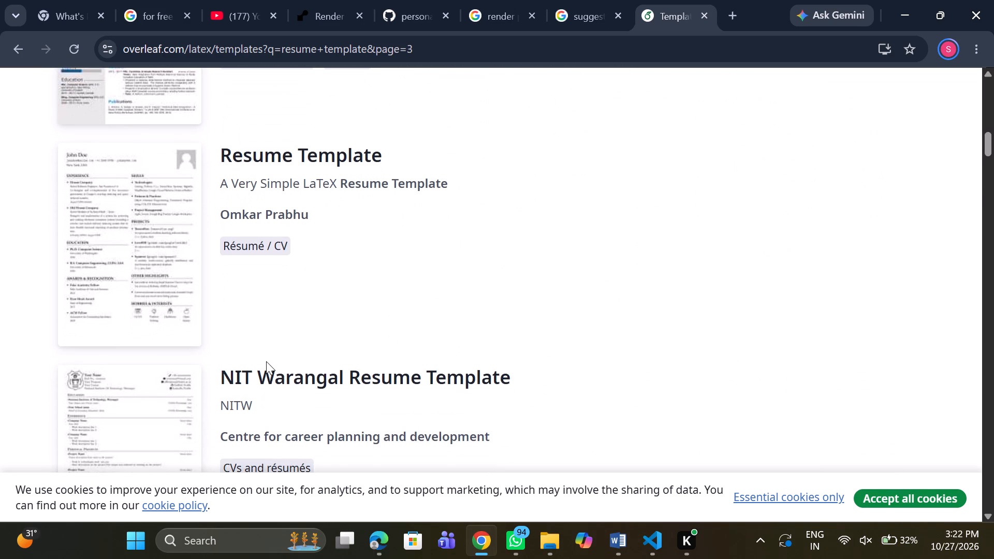
scroll(266, 361, down, 4)
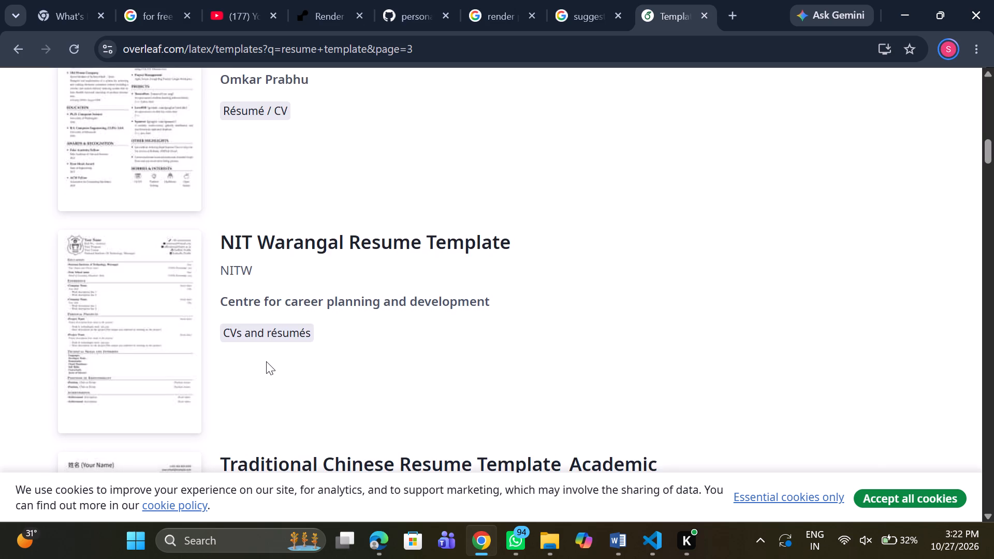
scroll(266, 361, down, 7)
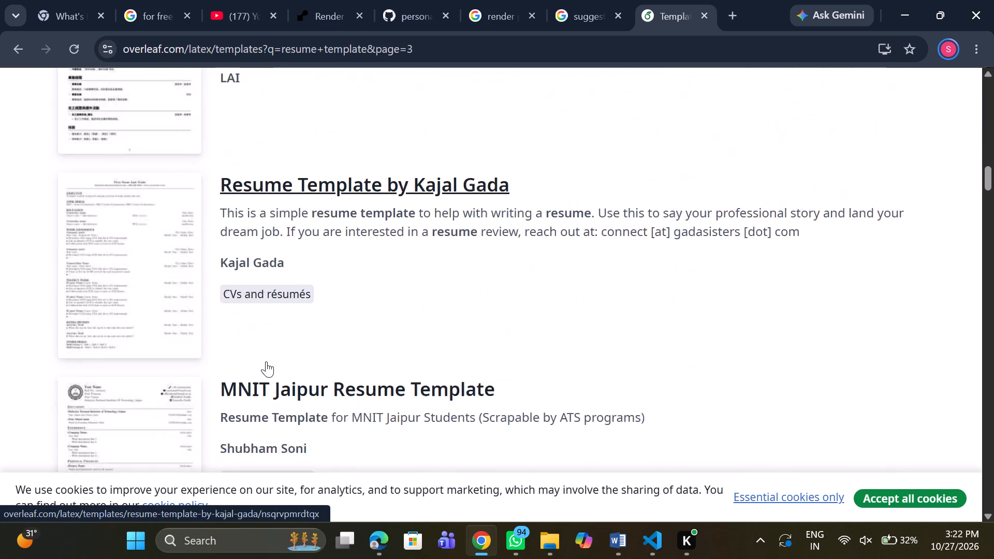
scroll(266, 361, down, 2)
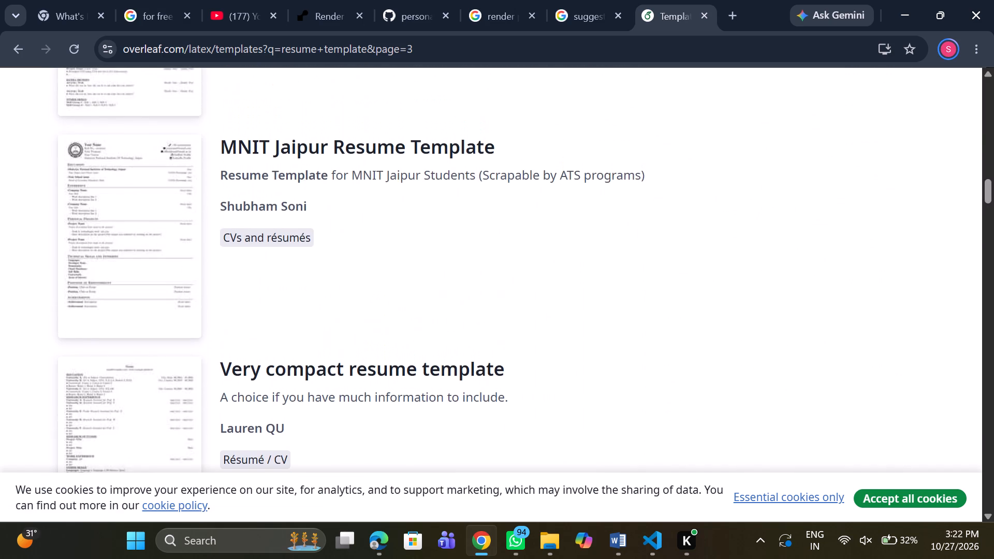
scroll(266, 361, down, 4)
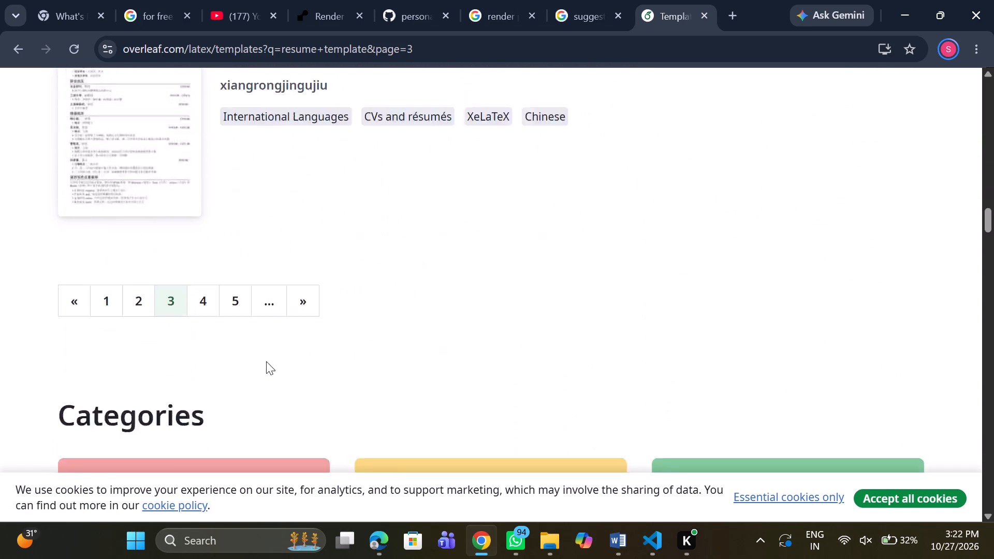
scroll(266, 361, down, 1)
scroll(266, 361, up, 8)
scroll(266, 361, down, 4)
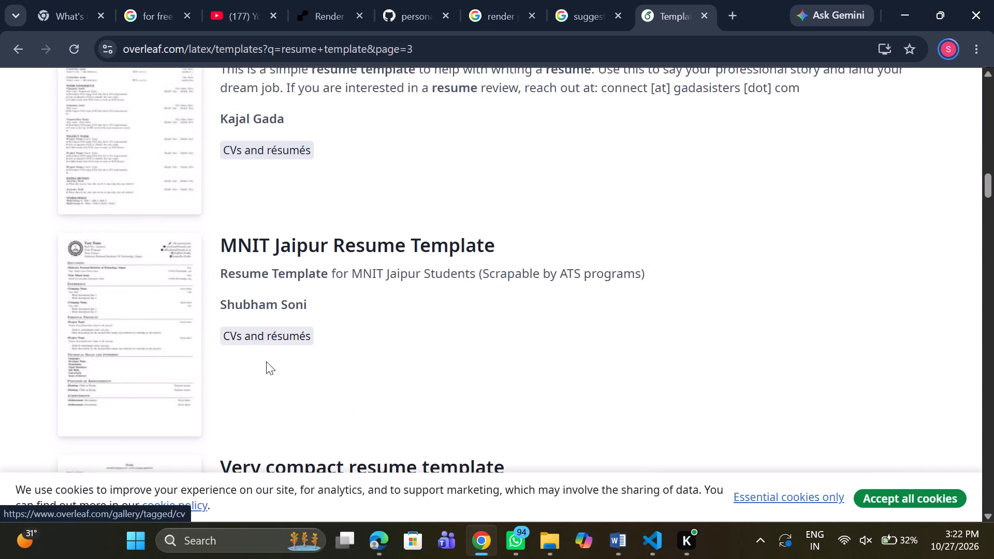
Go back to page 1 of the results and open the Abey Resume Template as a new project.
scroll(266, 361, down, 5)
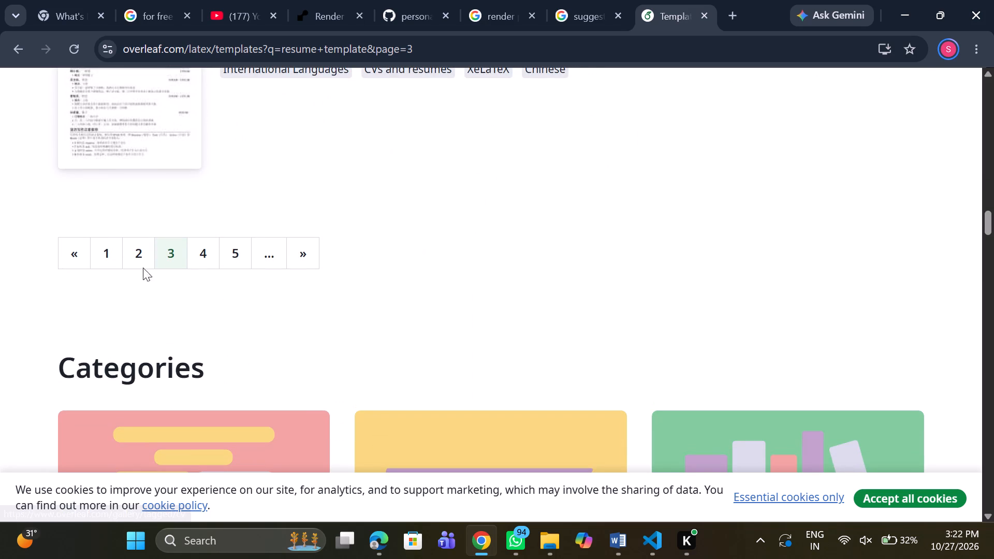
click(108, 250)
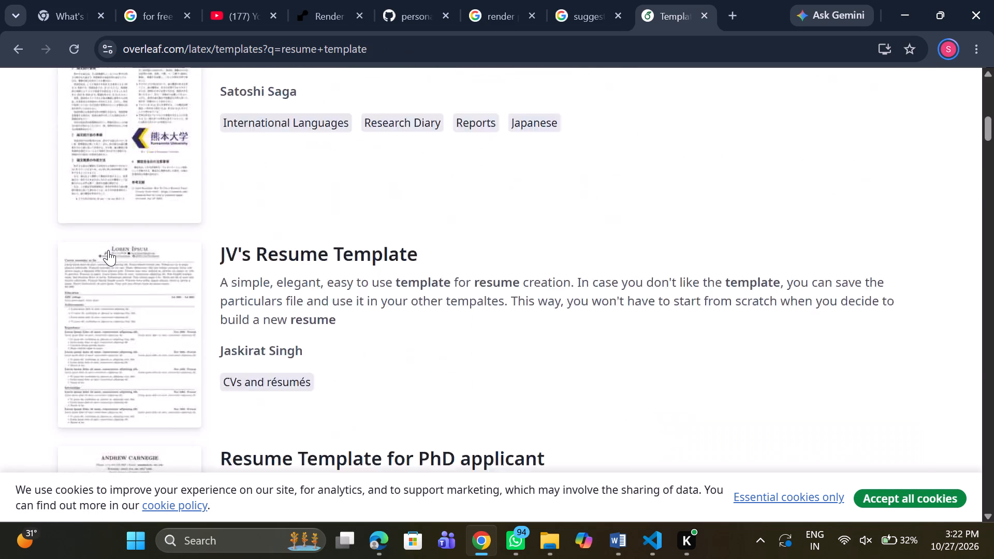
scroll(199, 290, down, 5)
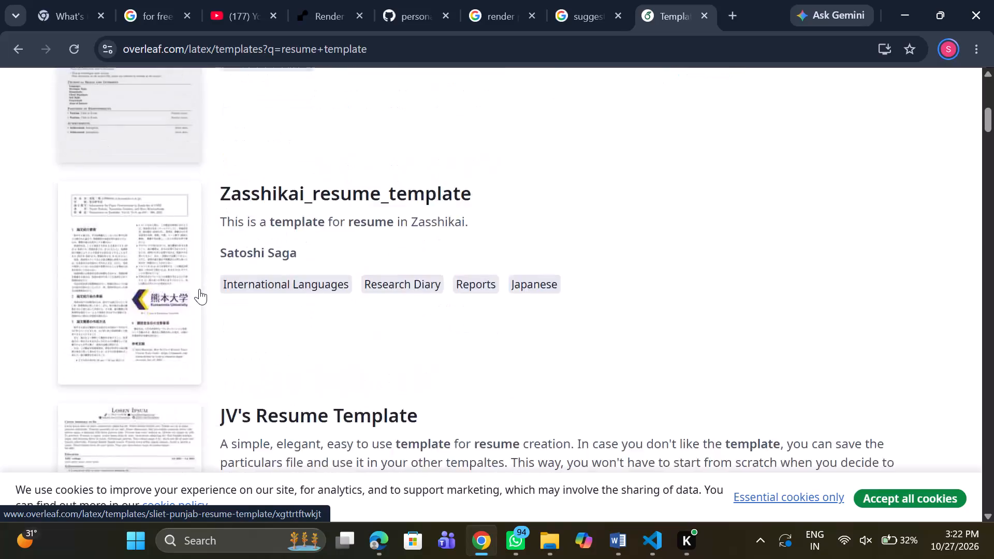
scroll(199, 289, down, 6)
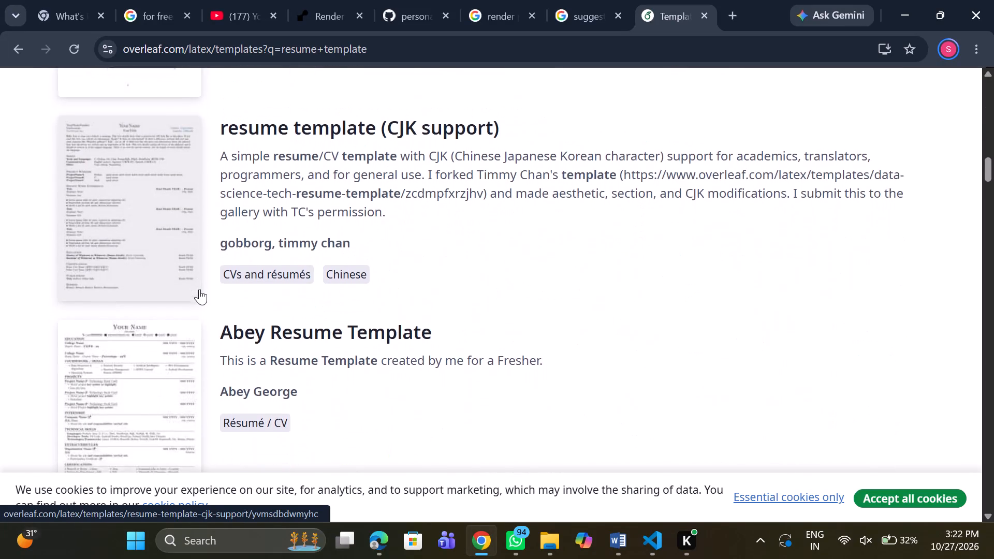
scroll(199, 289, down, 1)
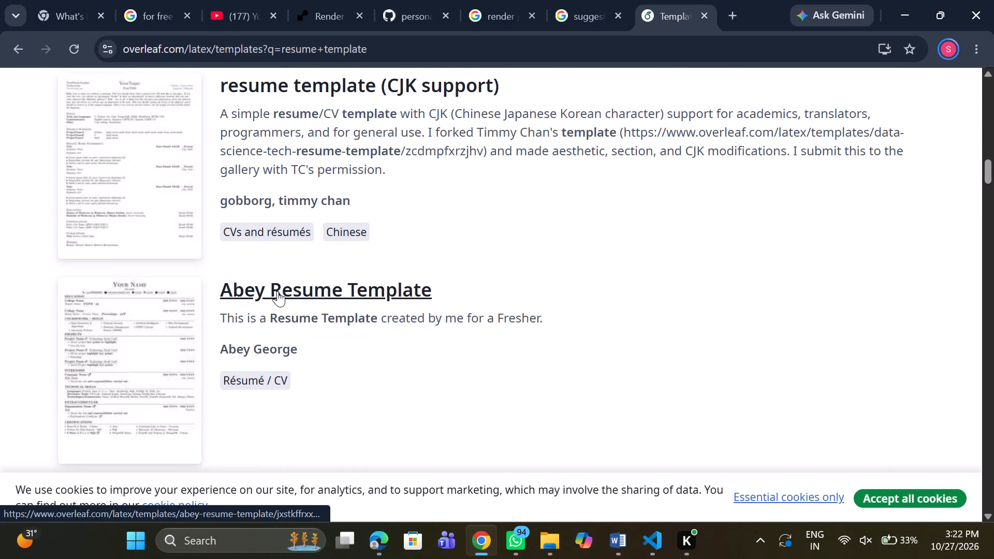
click(277, 291)
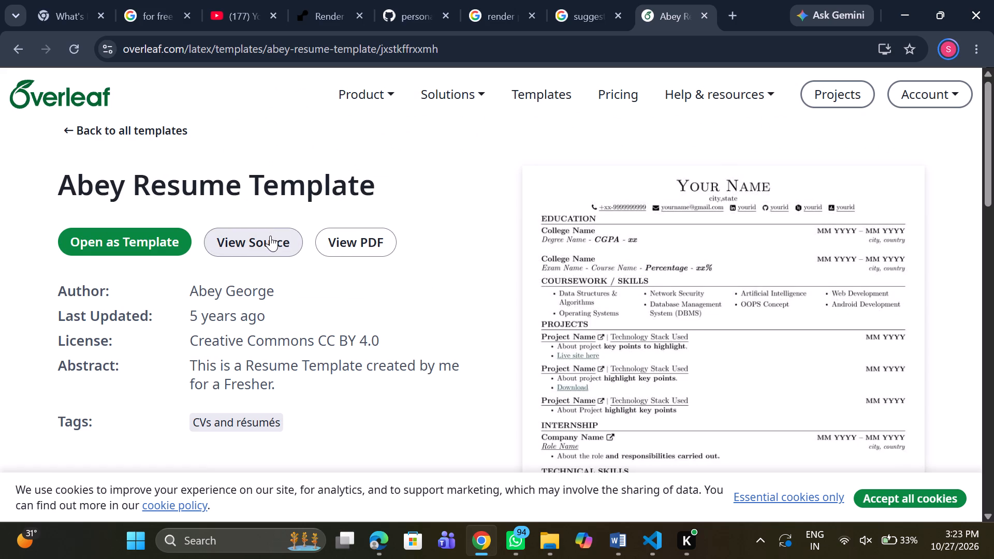
click(140, 233)
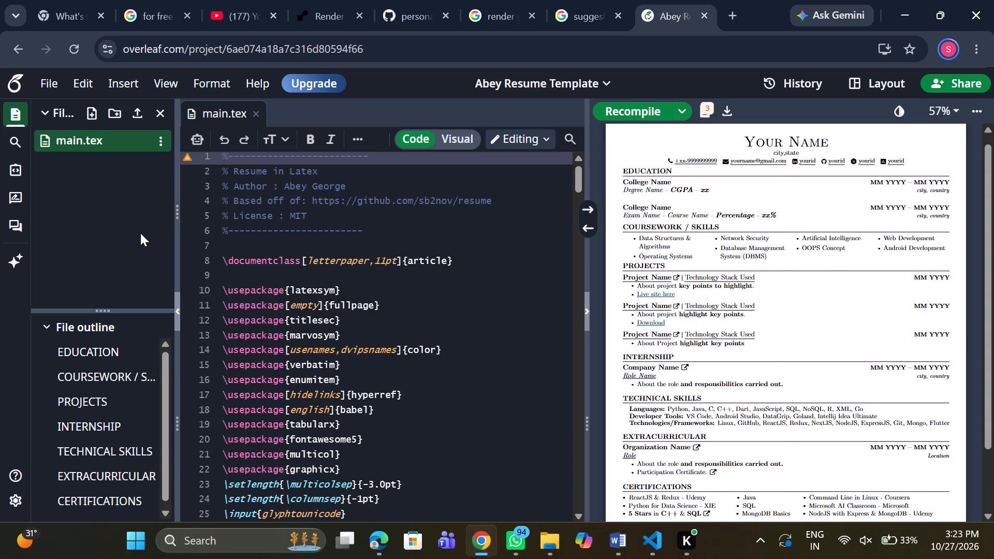
Read through the LaTeX preamble and custom commands in main.tex down to the resume heading block.
scroll(339, 348, down, 4)
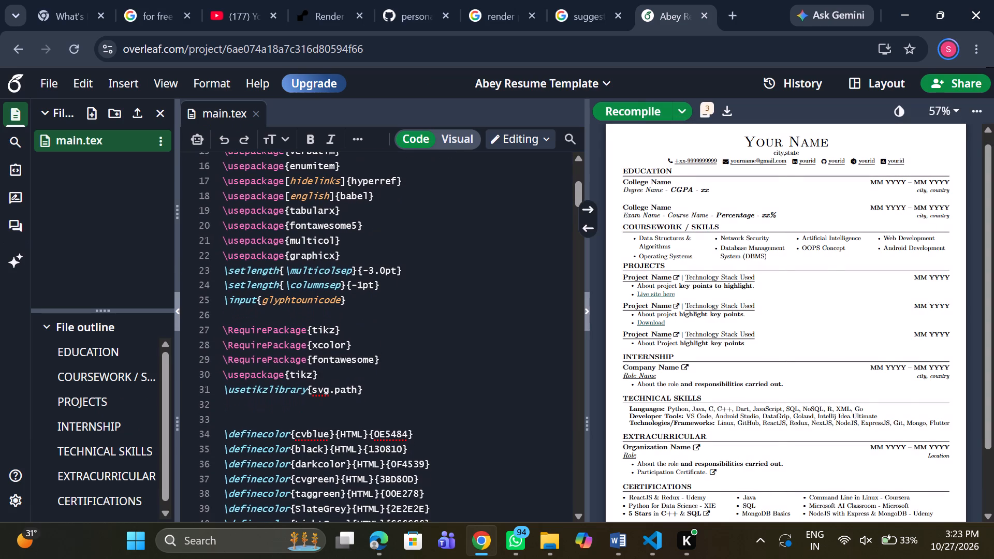
scroll(339, 348, down, 6)
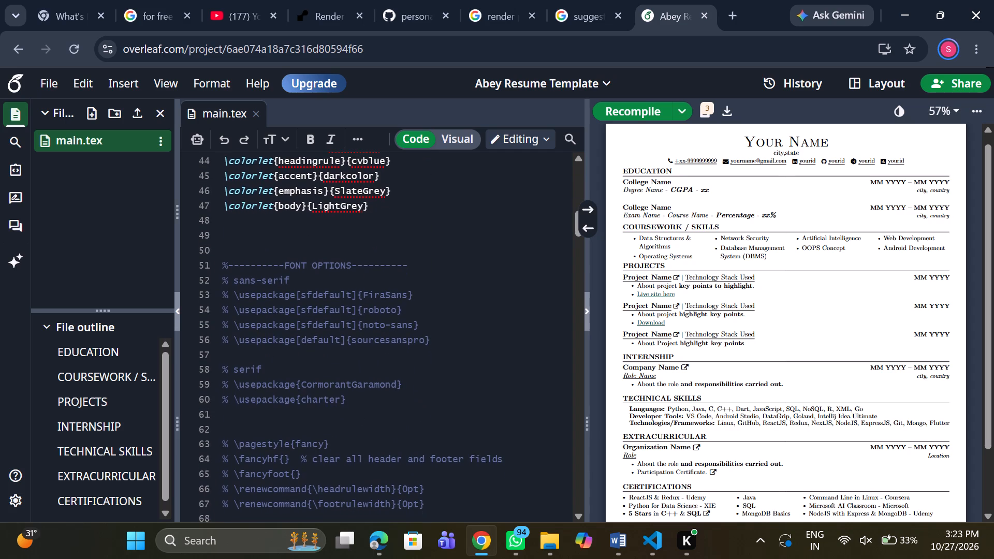
scroll(339, 348, down, 7)
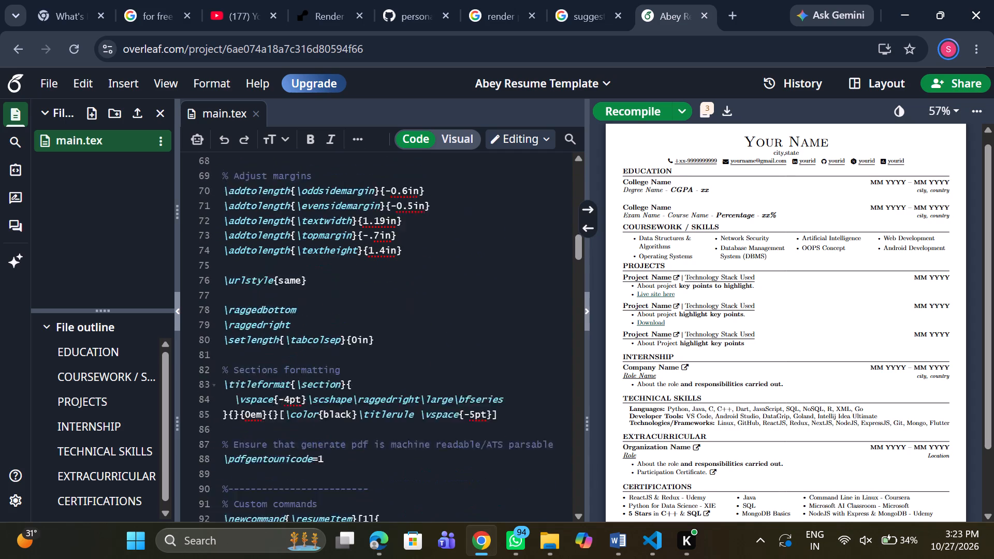
scroll(339, 348, down, 4)
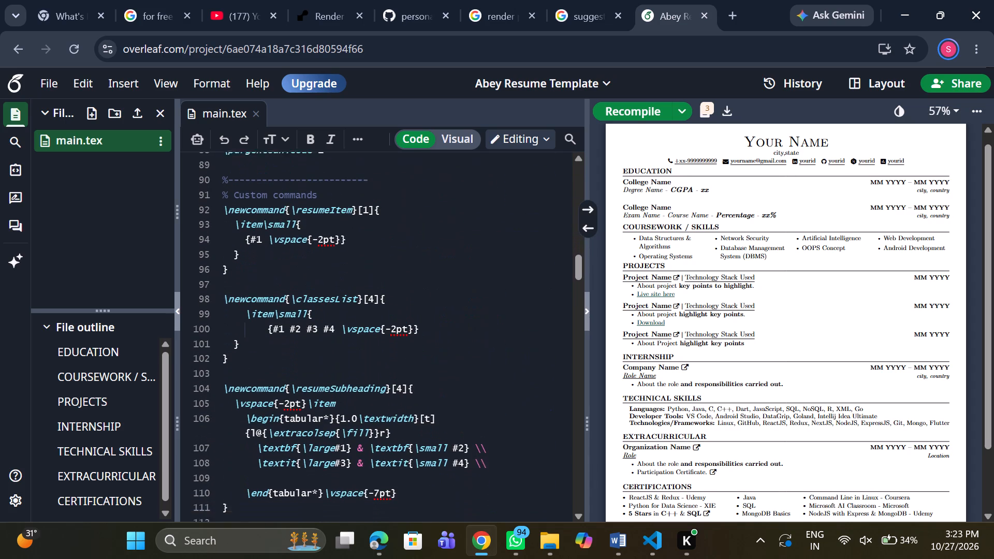
scroll(339, 348, down, 4)
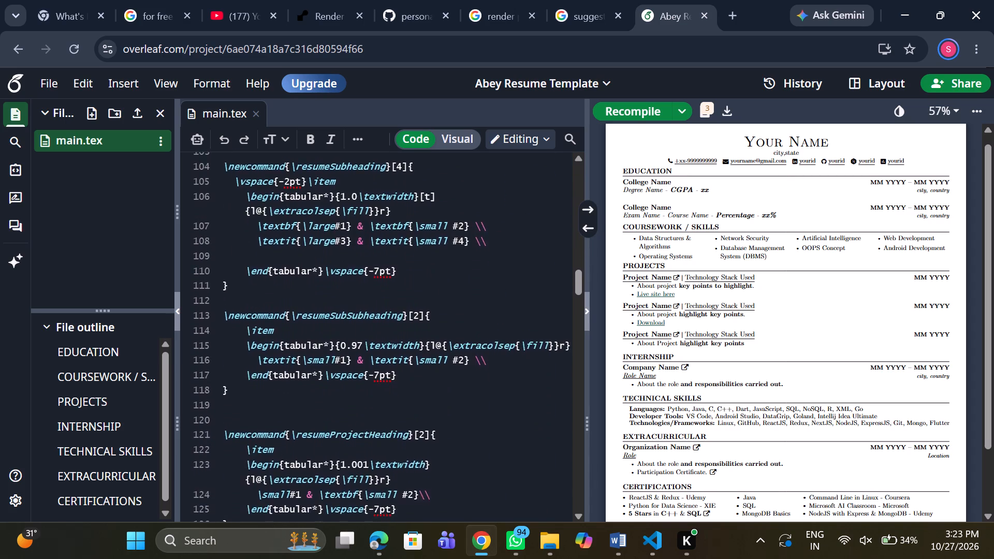
scroll(339, 348, down, 5)
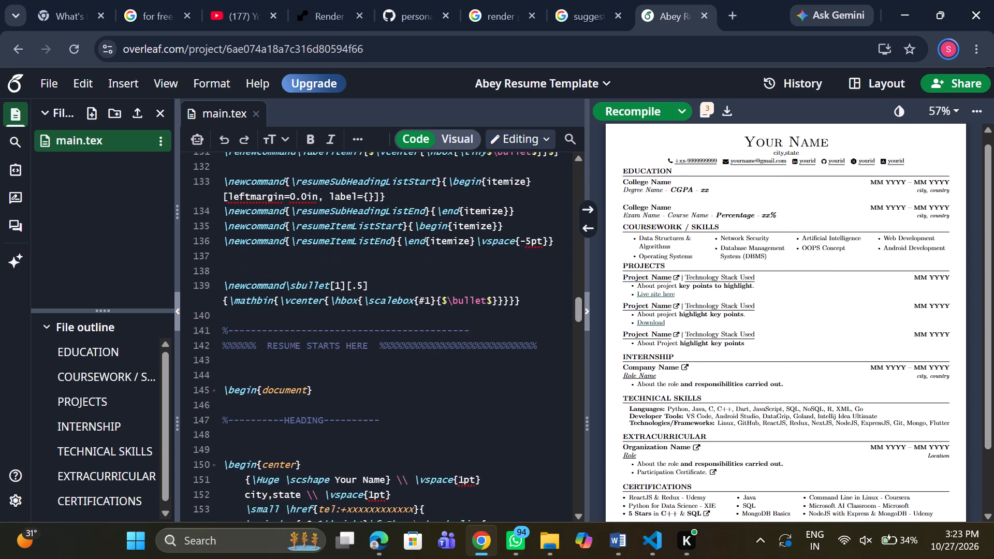
scroll(339, 348, down, 1)
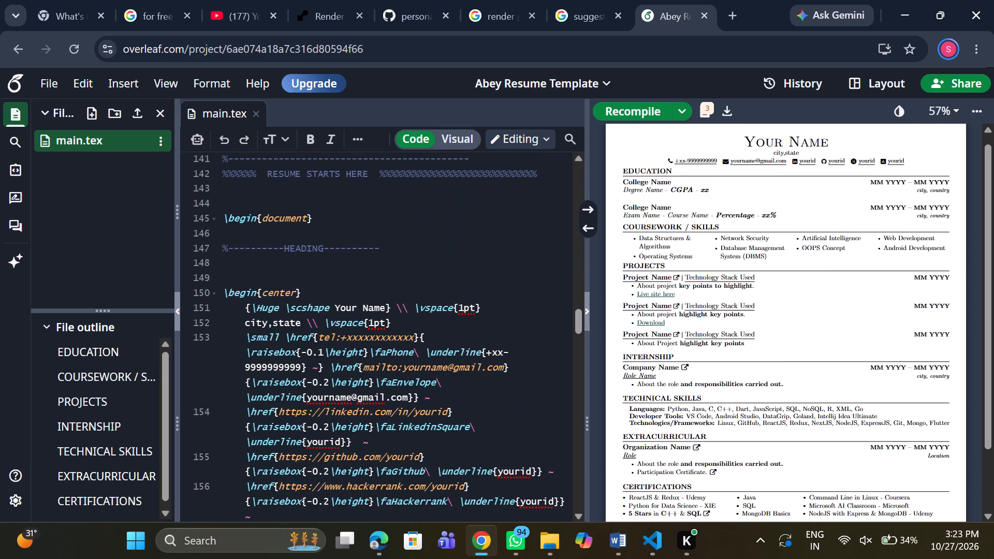
scroll(339, 348, down, 1)
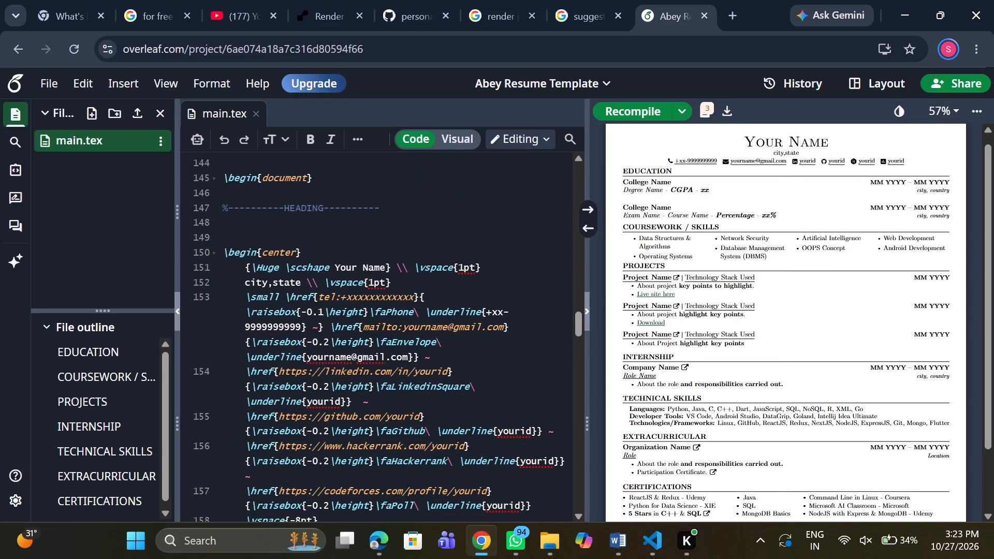
Replace the "Your Name" placeholder in the heading with the resume owner's full name and recompile the PDF.
click(387, 268)
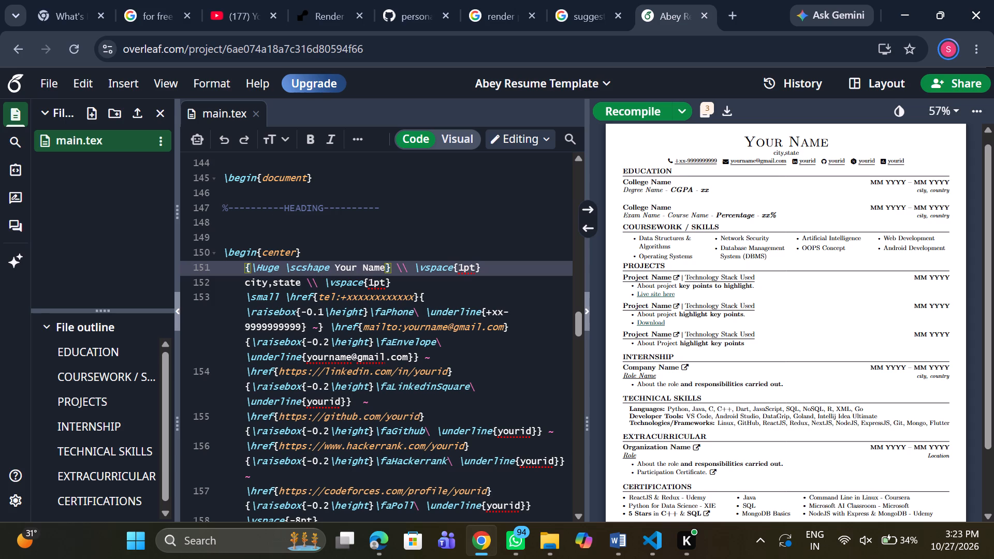
key(BackSpace)
key(BackSpace)
key(BackSpace)
key(BackSpace)
key(BackSpace)
key(BackSpace)
key(BackSpace)
key(BackSpace)
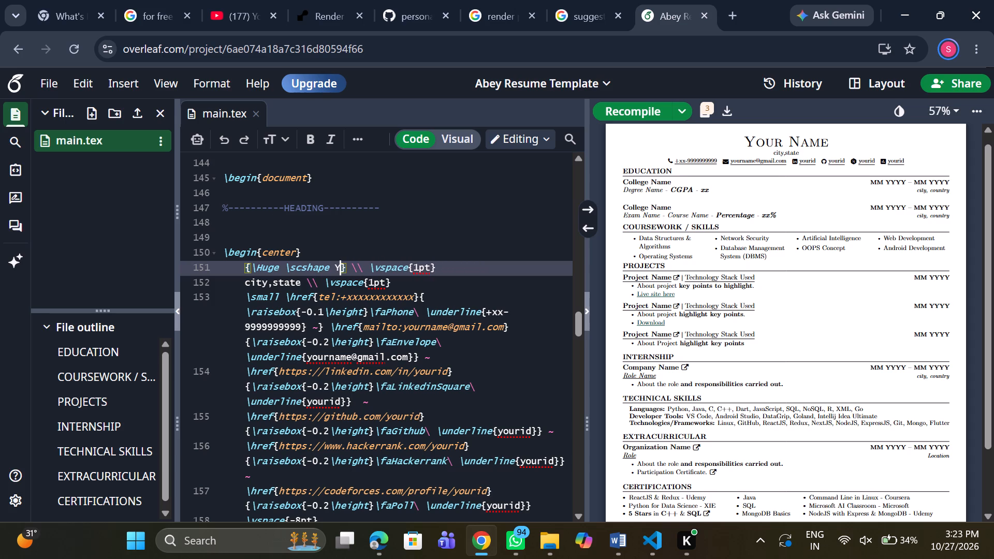
key(BackSpace)
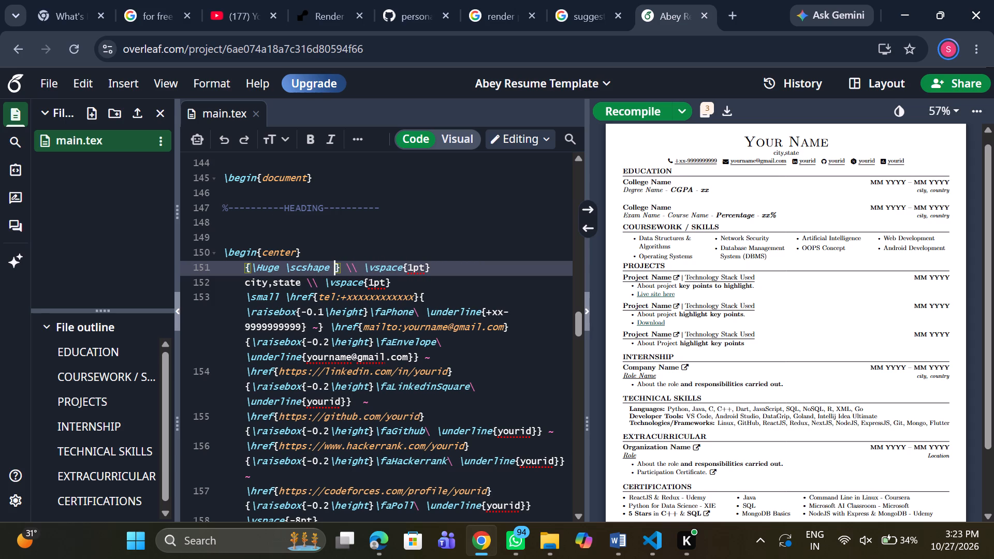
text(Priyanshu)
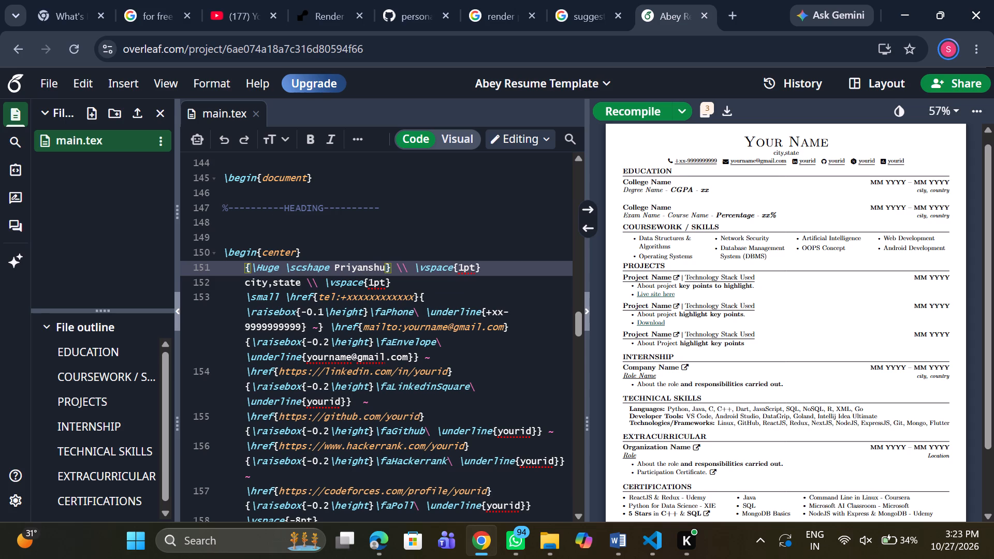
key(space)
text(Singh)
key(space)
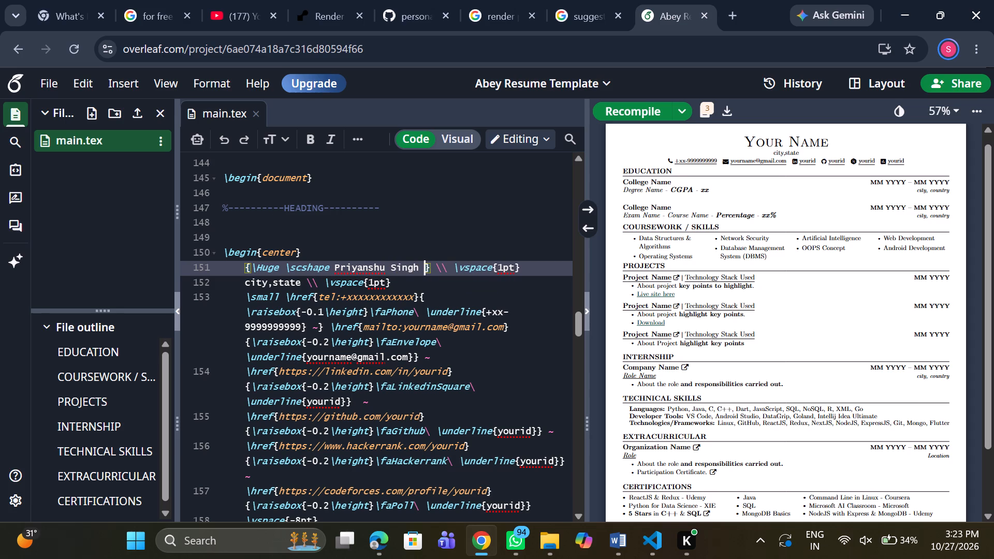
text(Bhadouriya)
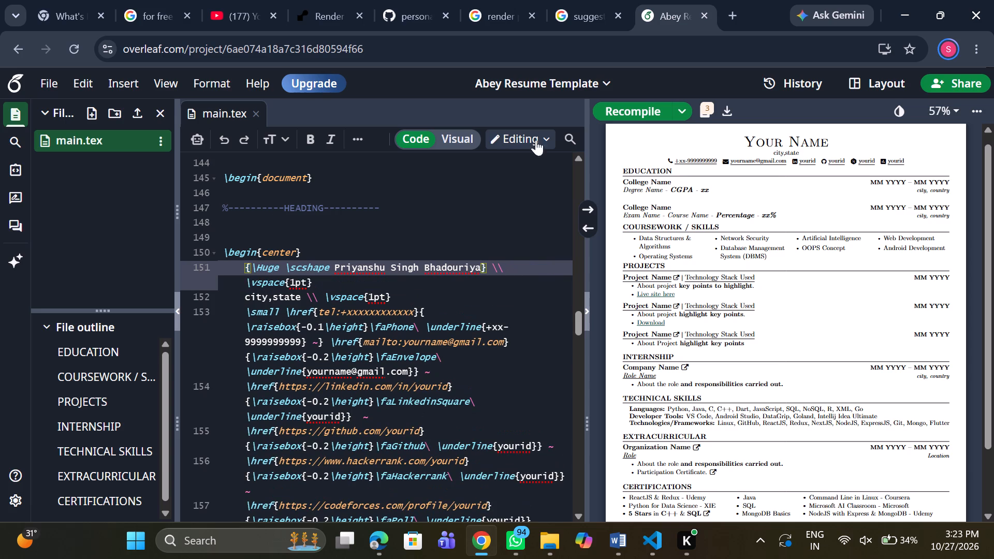
click(623, 104)
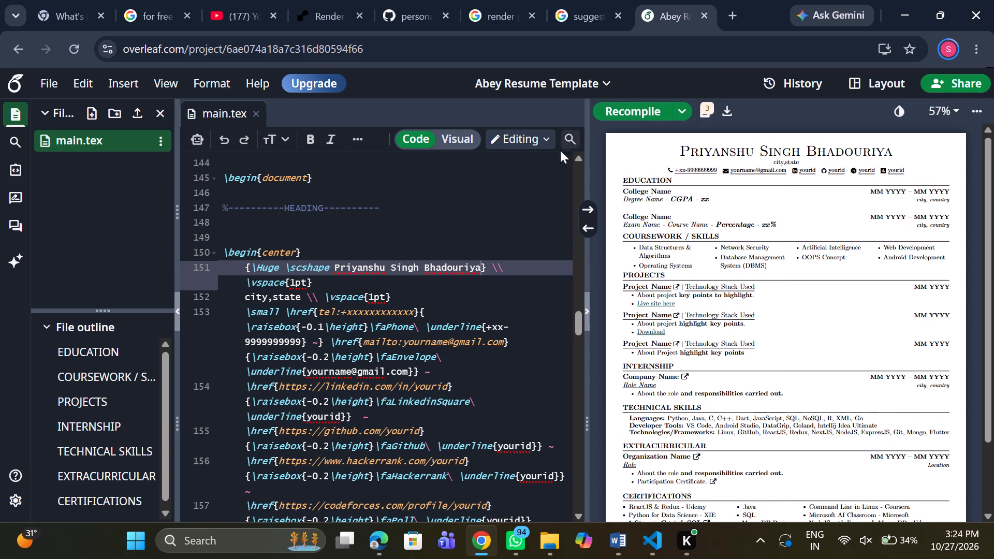
Replace the "city,state" placeholder in the heading with "Gwalior,Bhind" and recompile the PDF.
click(270, 298)
key(Left)
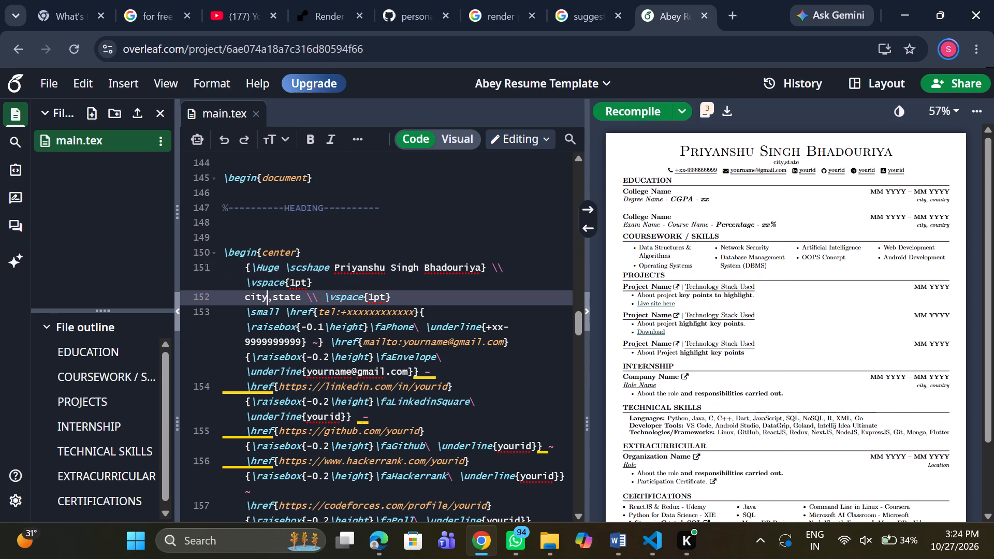
key(BackSpace)
key(BackSpace)
key(BackSpace)
key(BackSpace)
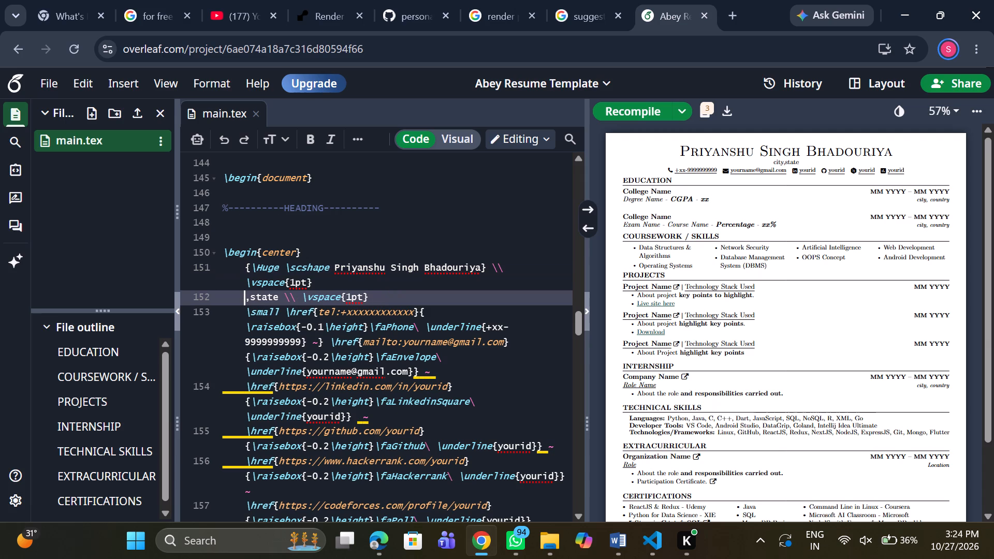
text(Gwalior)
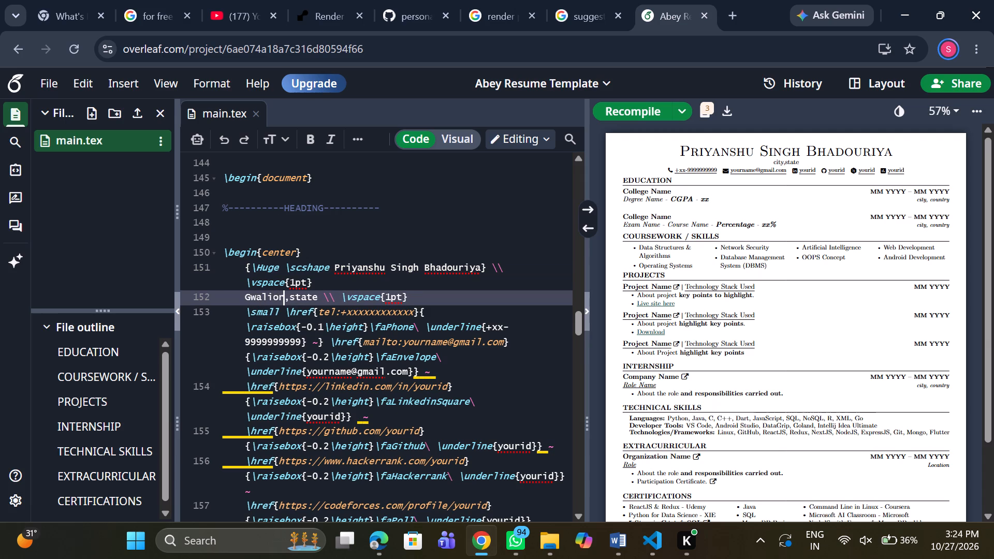
click(317, 297)
key(BackSpace)
key(BackSpace)
key(BackSpace)
key(BackSpace)
key(BackSpace)
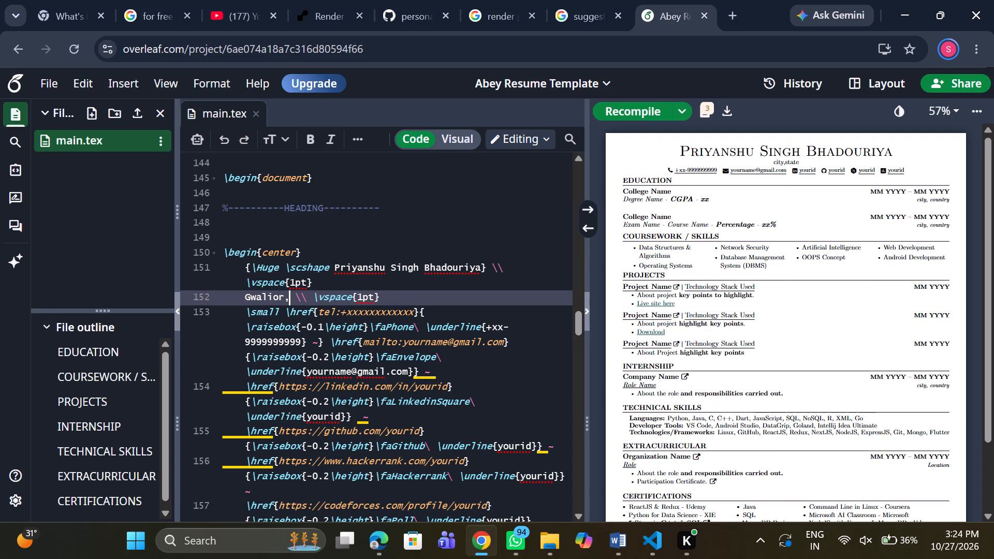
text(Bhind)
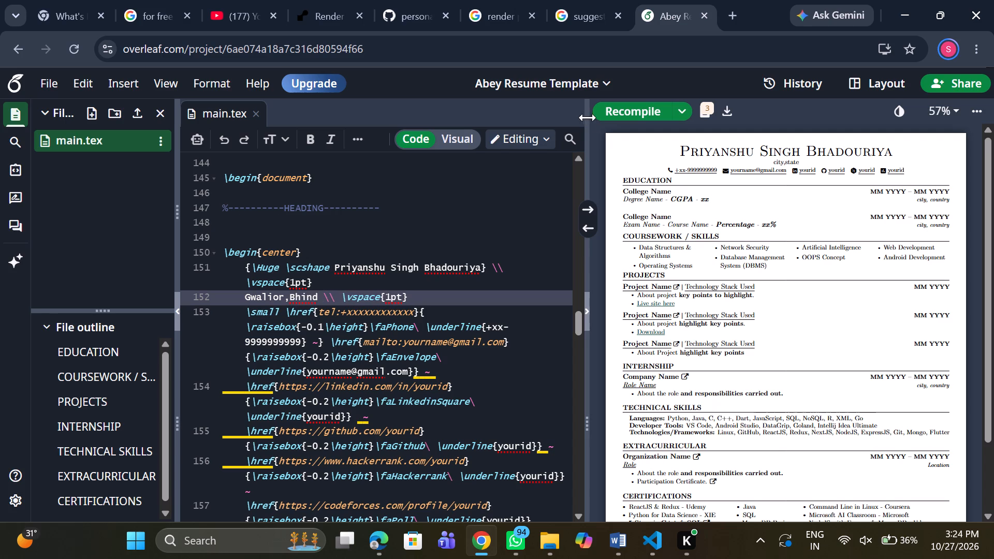
click(619, 115)
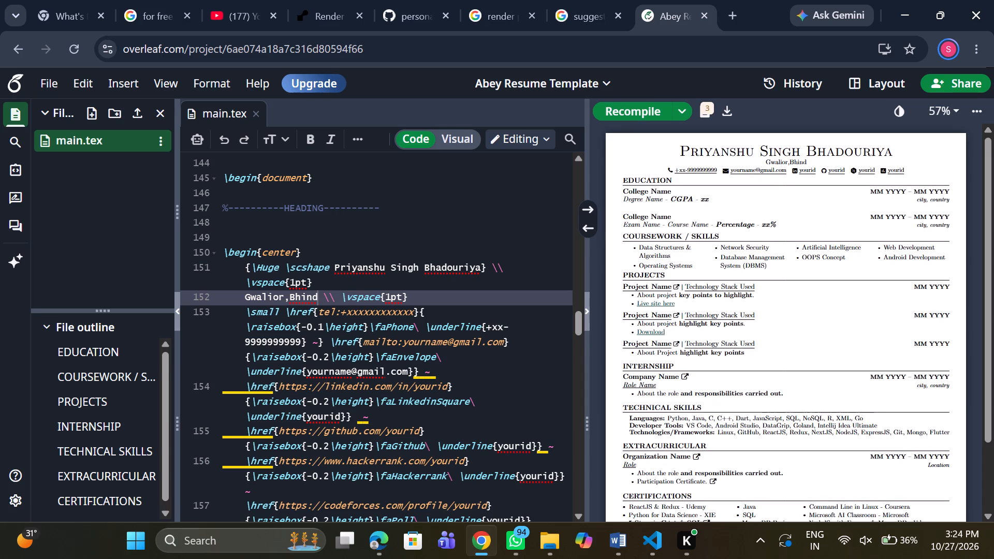
Replace the underlined placeholder phone number in the heading with the resume owner's number, using country code +91.
click(504, 327)
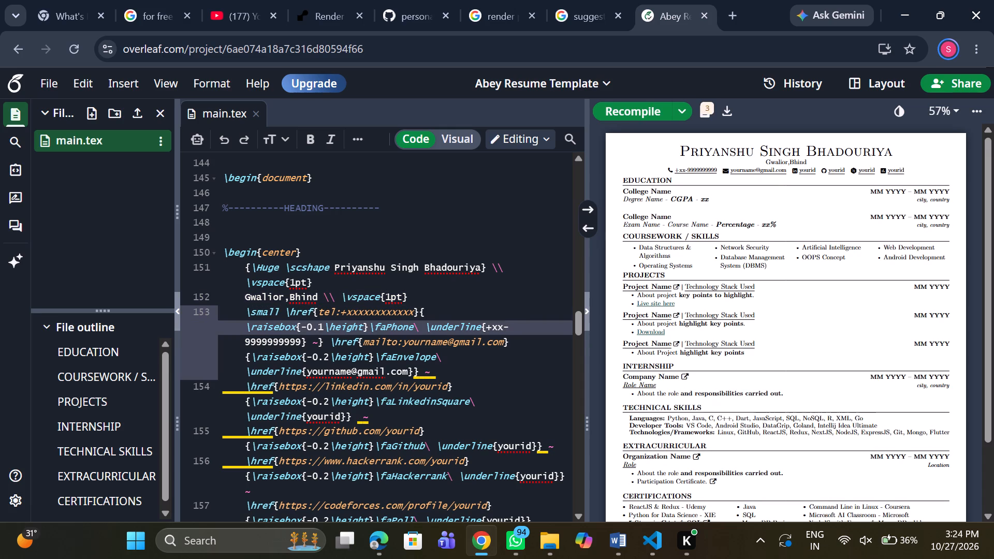
key(BackSpace)
key(BackSpace)
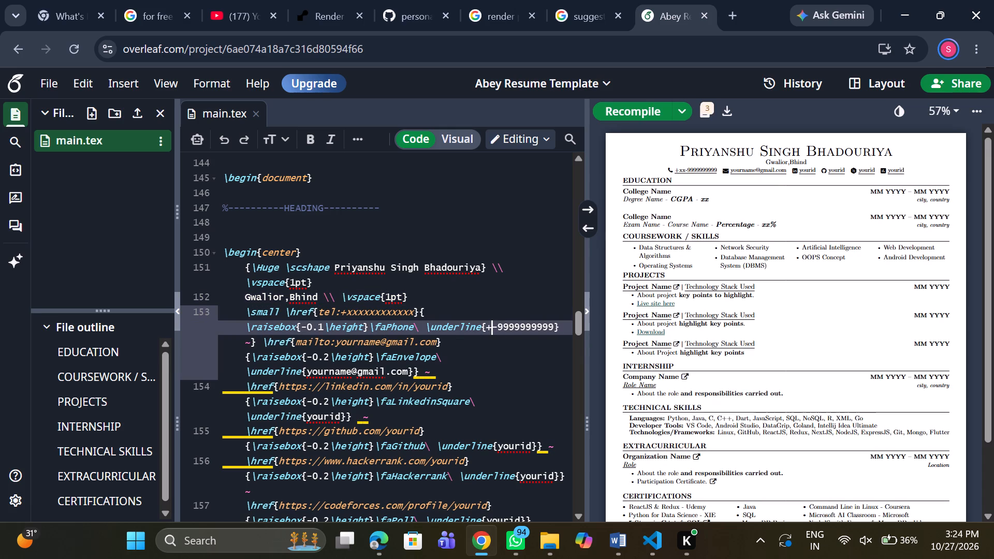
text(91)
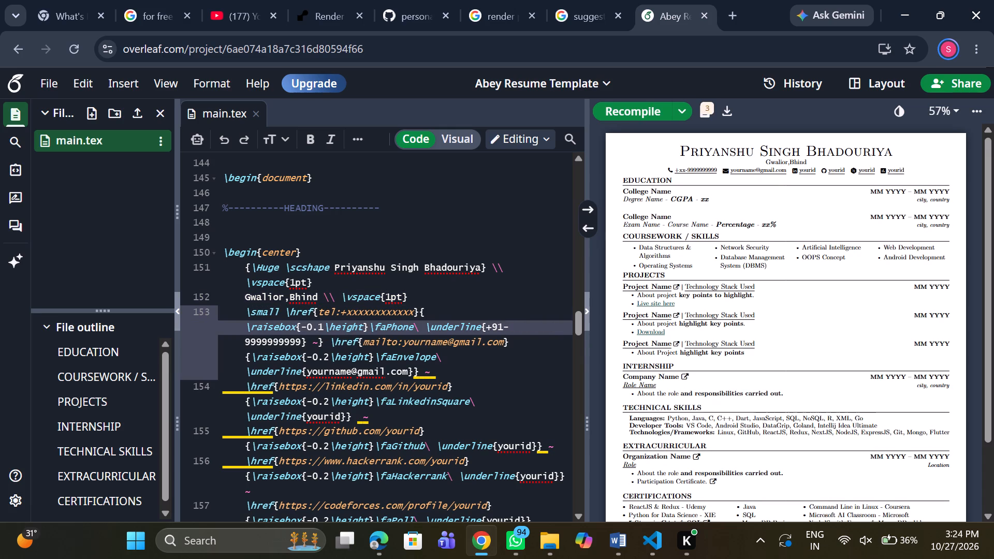
click(300, 341)
key(BackSpace)
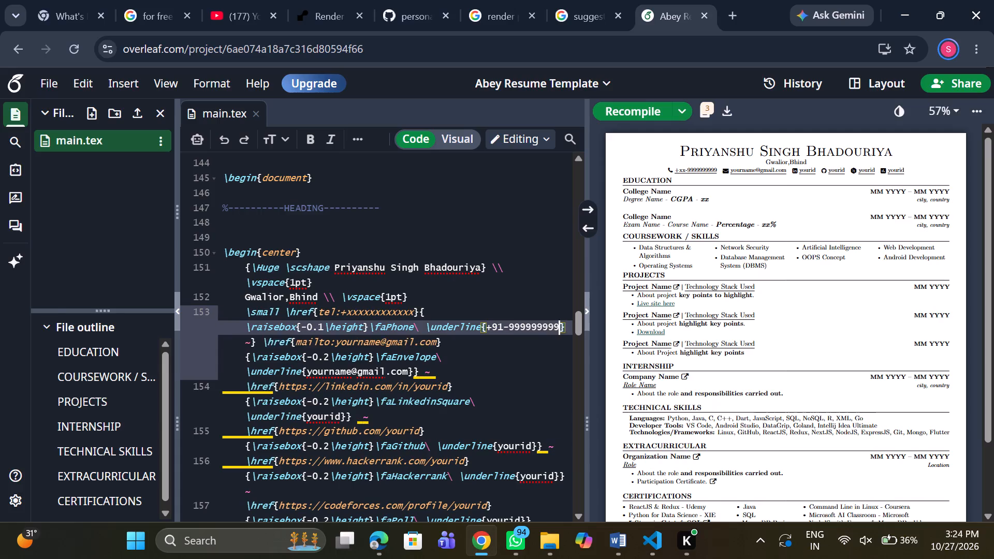
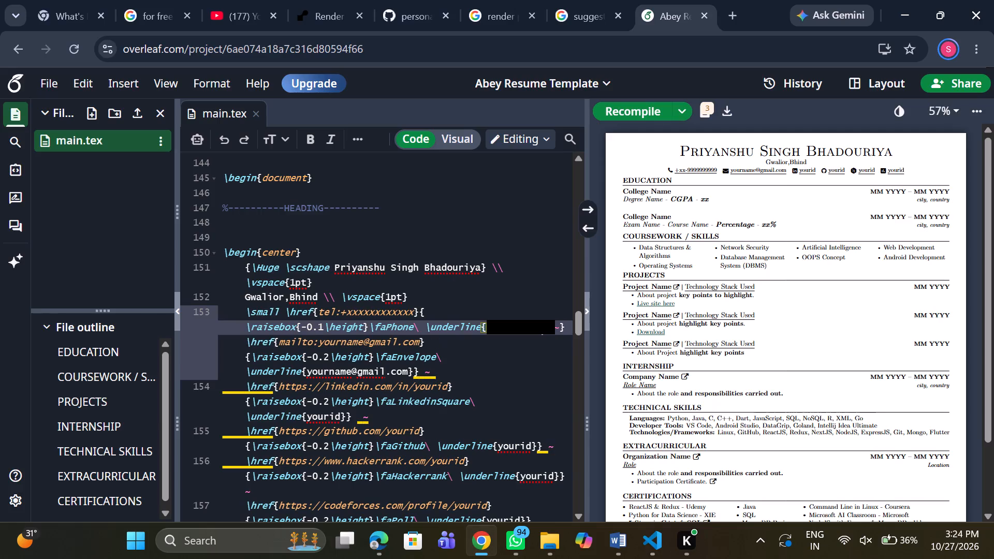
Correct the final digits of the underlined phone number in the heading and recompile the PDF.
key(BackSpace)
key(BackSpace)
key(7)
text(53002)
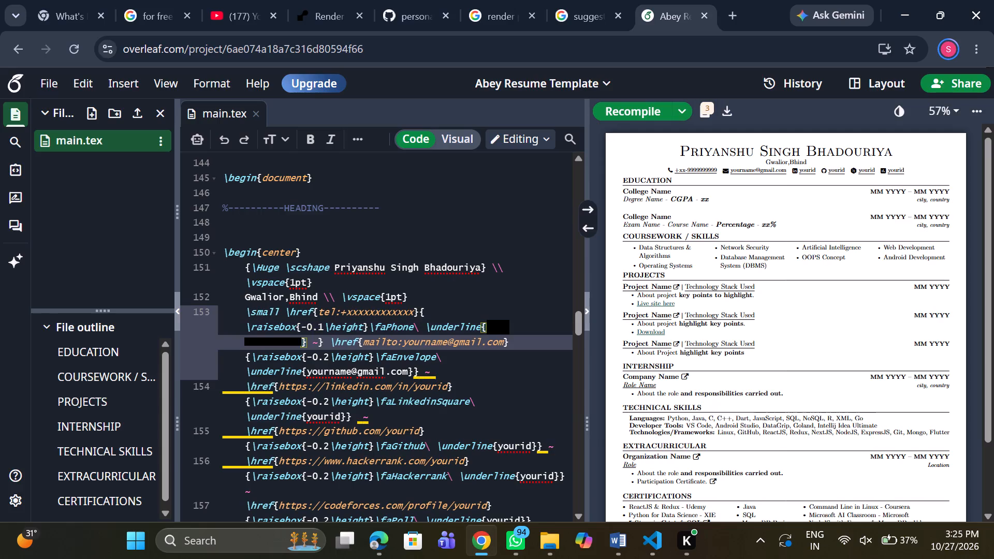
click(642, 108)
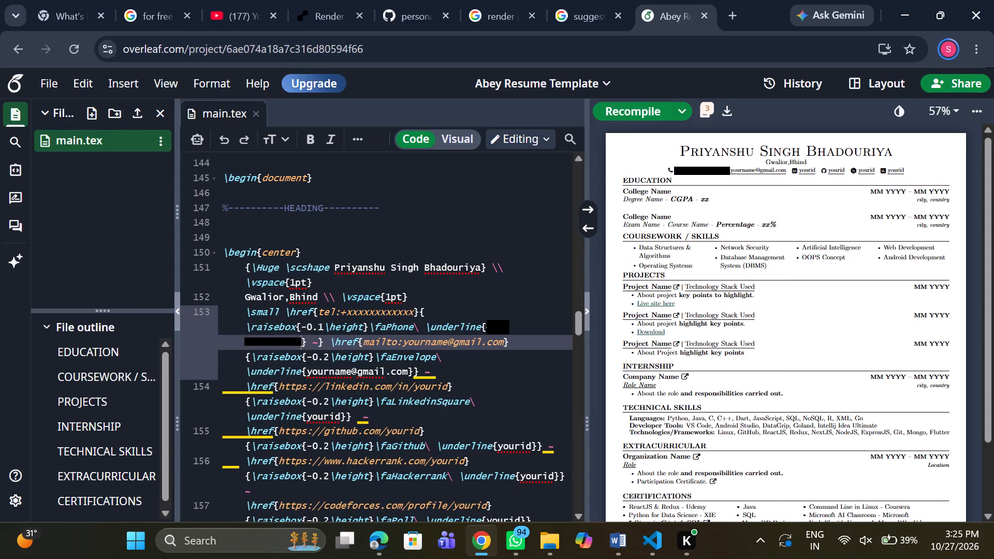
Replace the underlined placeholder e-mail in the heading with the resume owner's e-mail address.
scroll(491, 272, down, 1)
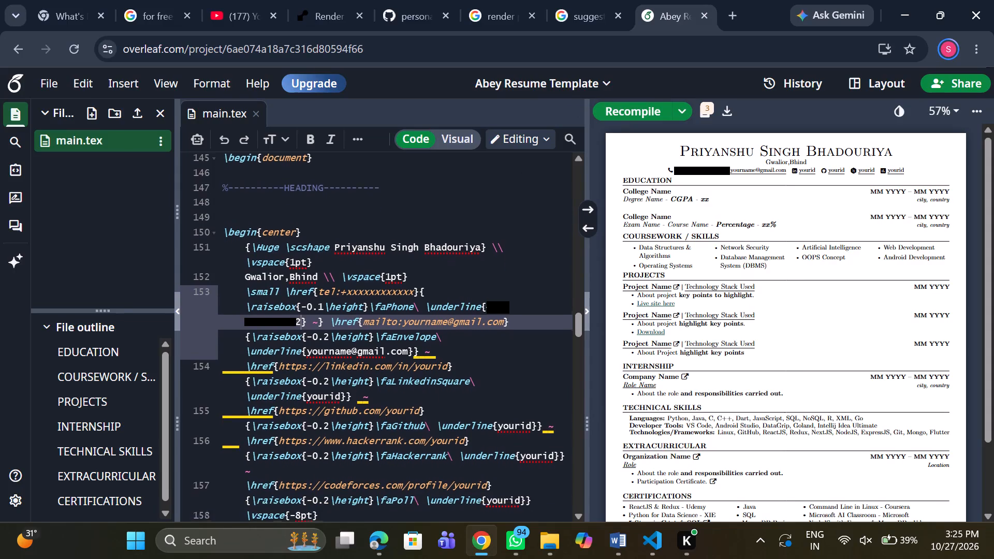
scroll(489, 260, down, 1)
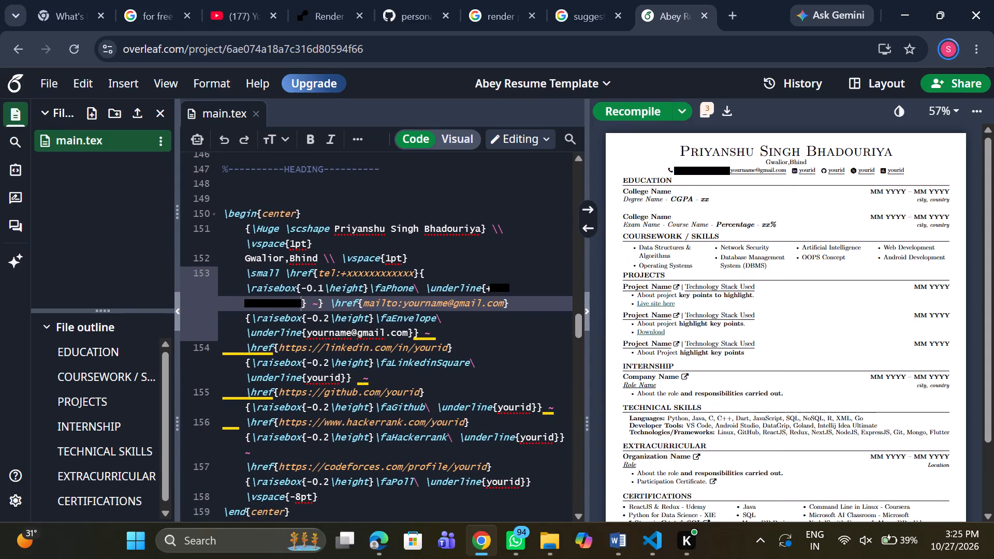
click(408, 333)
key(BackSpace)
key(BackSpace)
key(BackSpace)
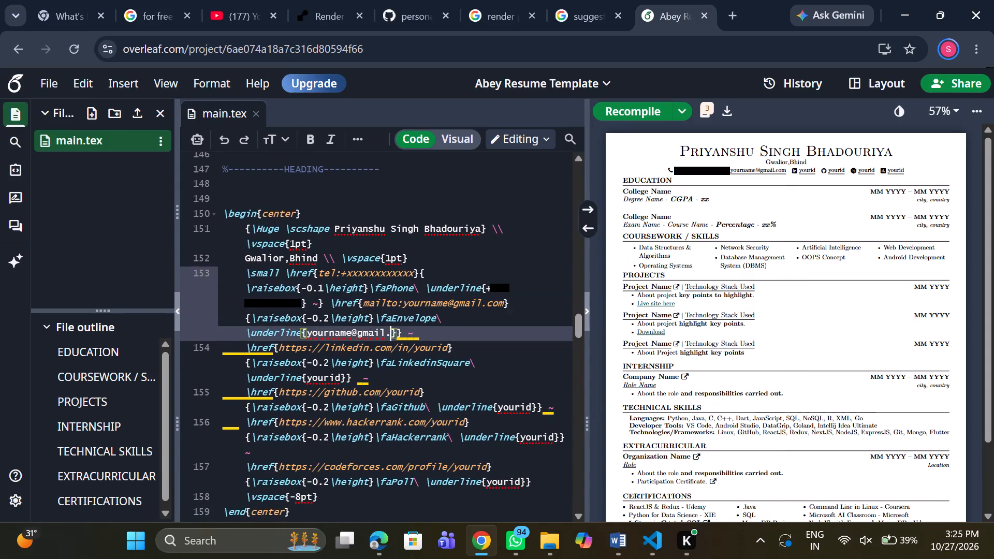
key(BackSpace)
key(BackSpace)
key(BackSpace)
key(BackSpace)
key(BackSpace)
key(BackSpace)
key(BackSpace)
key(BackSpace)
key(BackSpace)
key(BackSpace)
key(BackSpace)
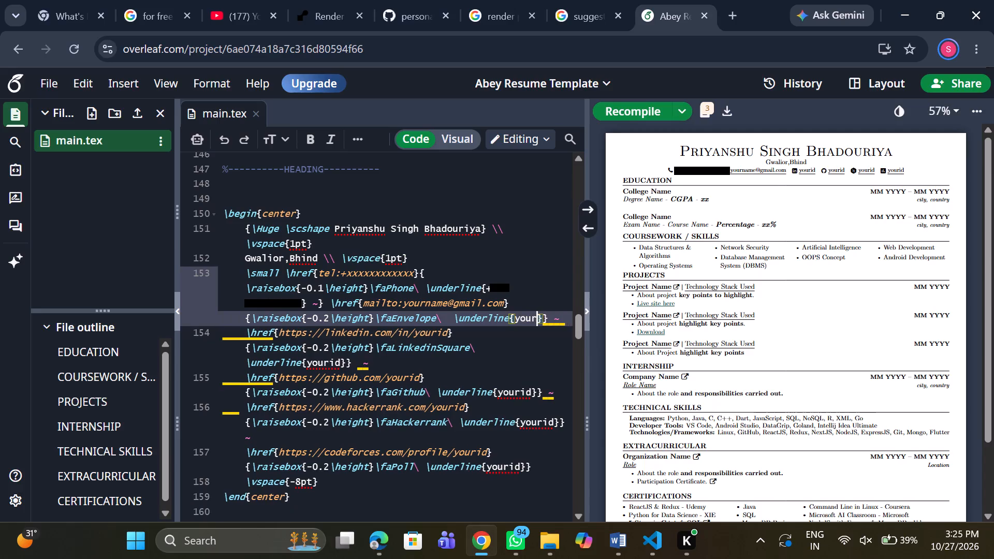
key(BackSpace)
key(BackSpace)
key(BackSpace)
key(BackSpace)
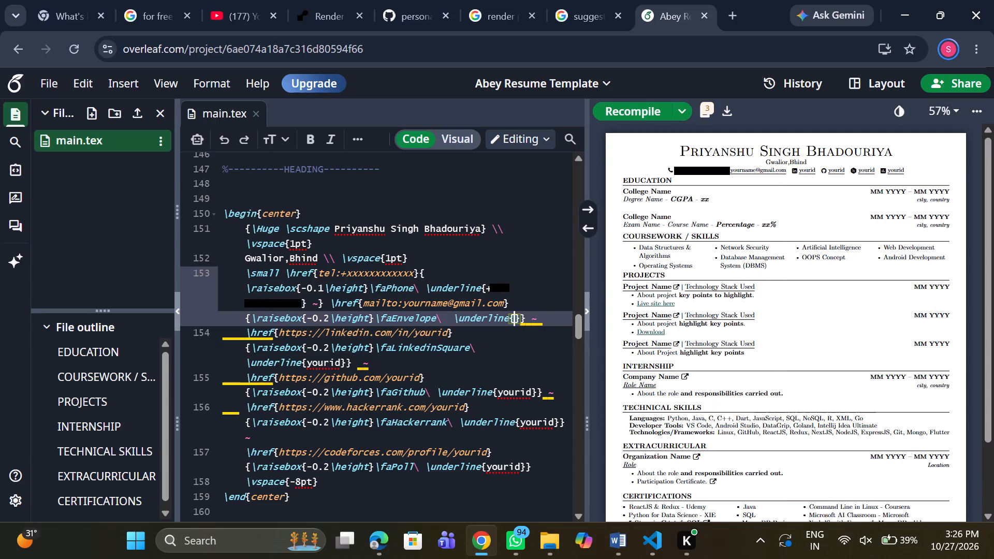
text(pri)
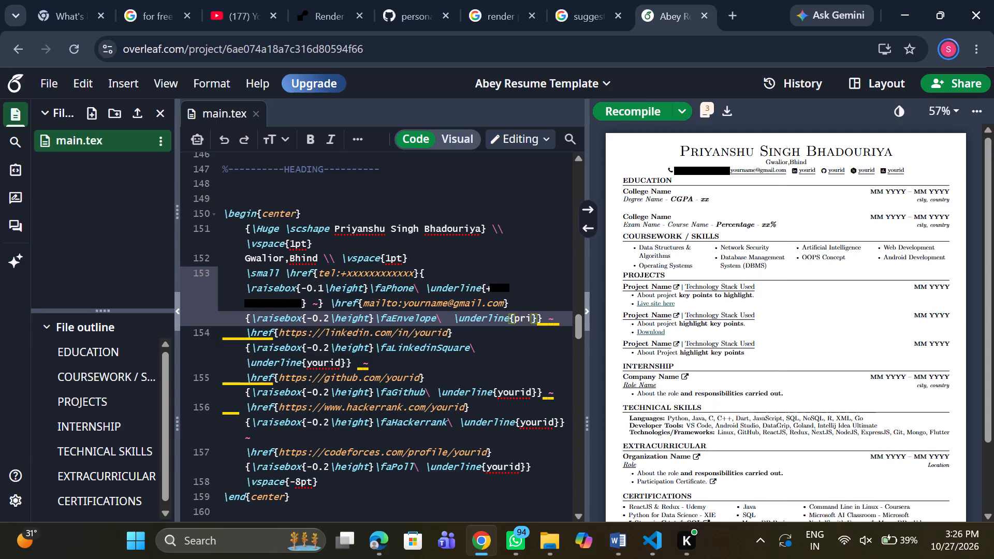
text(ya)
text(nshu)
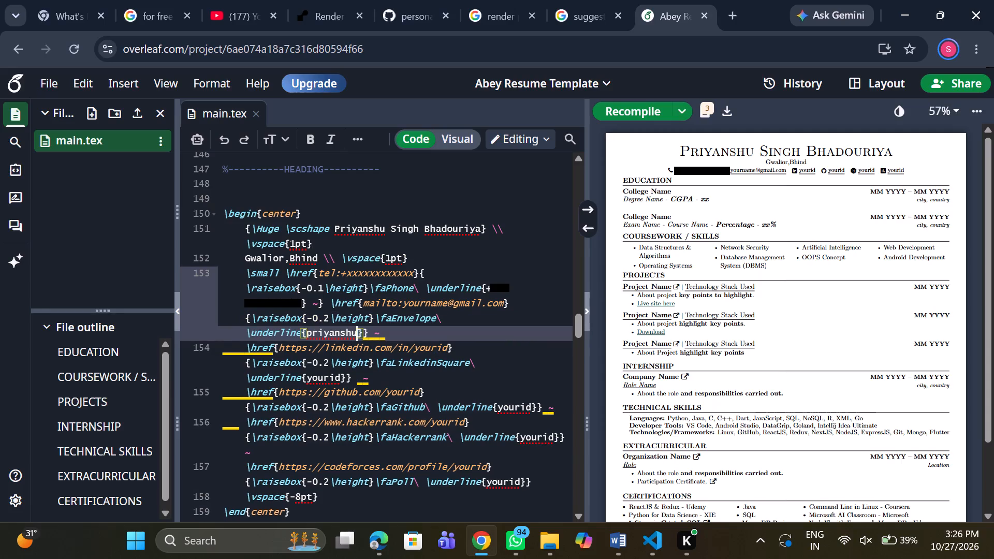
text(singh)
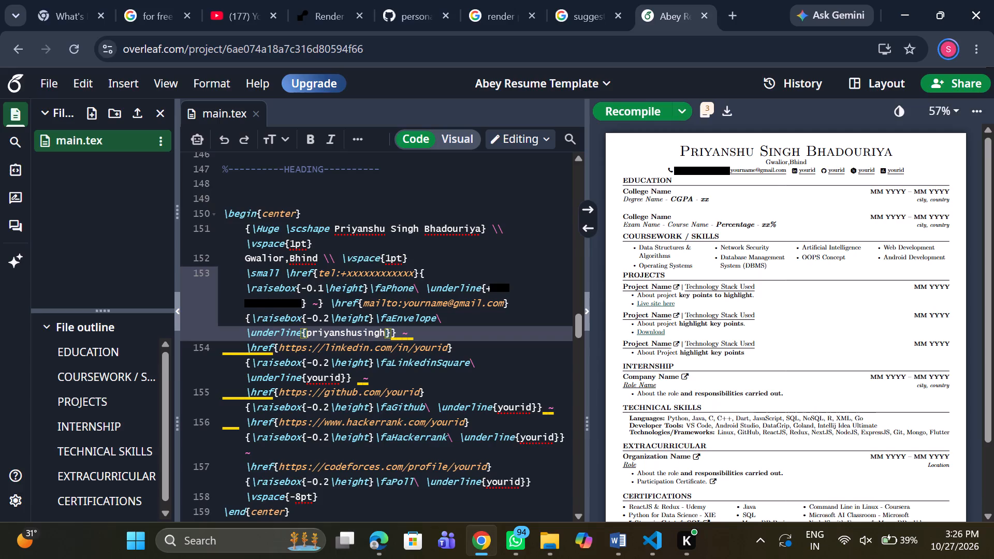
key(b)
Complete the resume owner's underlined e-mail address in the heading with its remaining characters and the Gmail domain.
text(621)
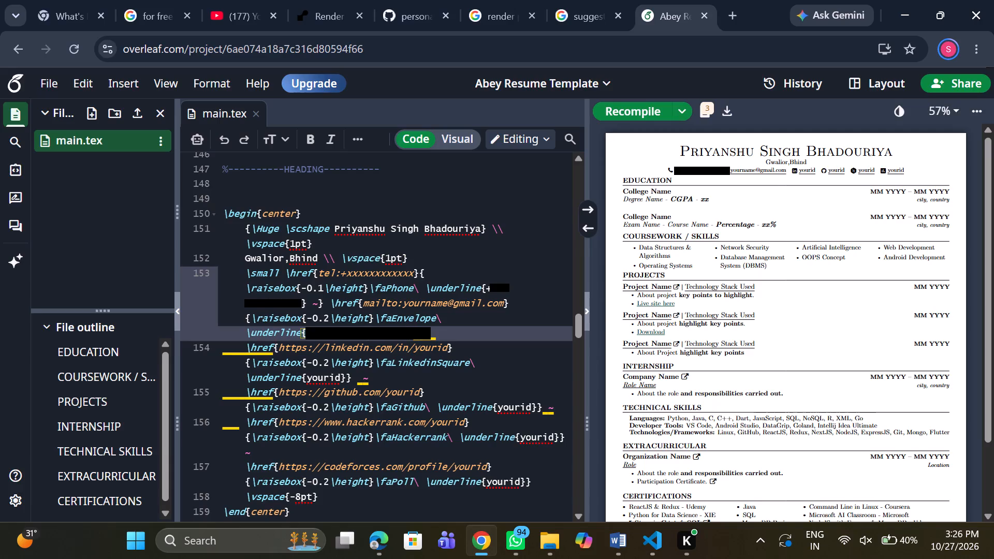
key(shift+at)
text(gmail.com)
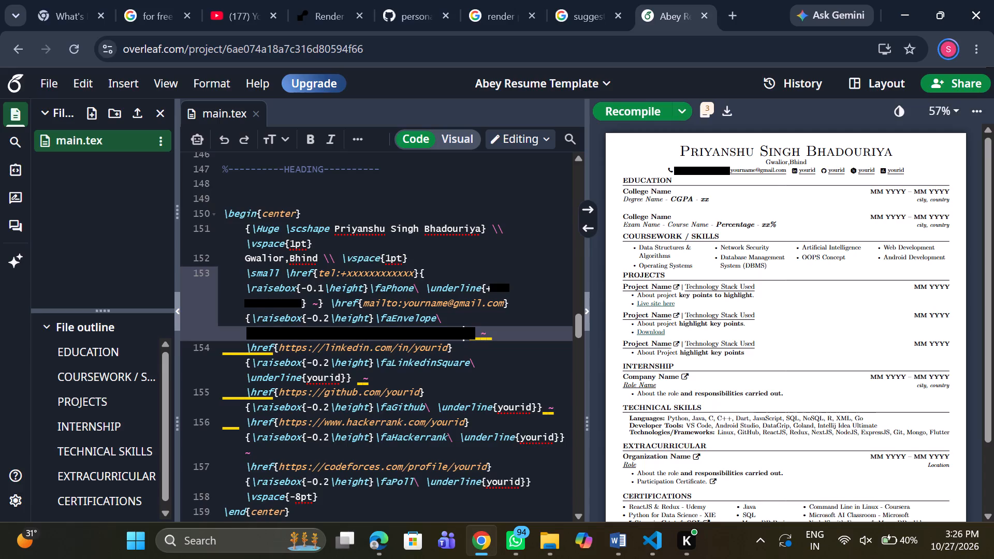
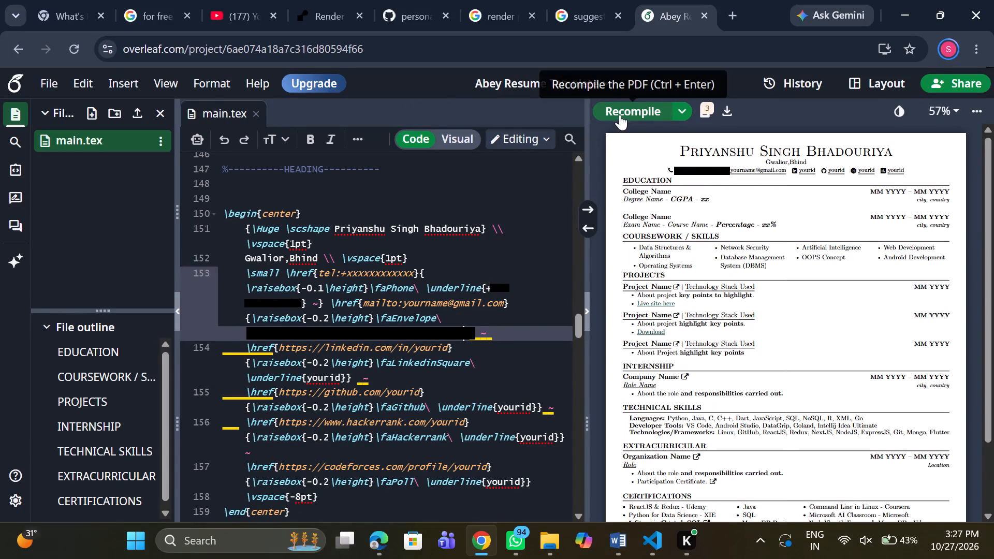
Recompile the PDF with the updated e-mail address in the resume heading.
click(620, 114)
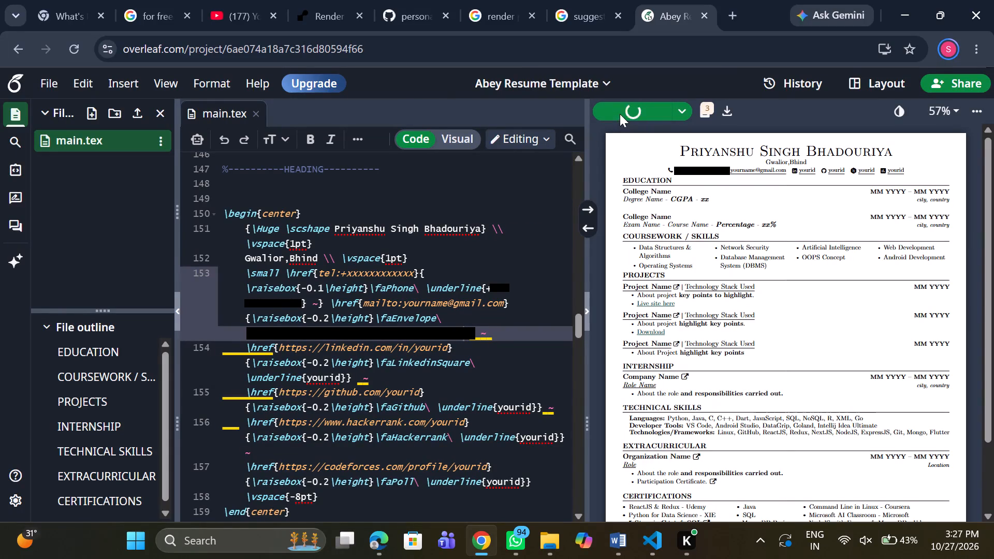
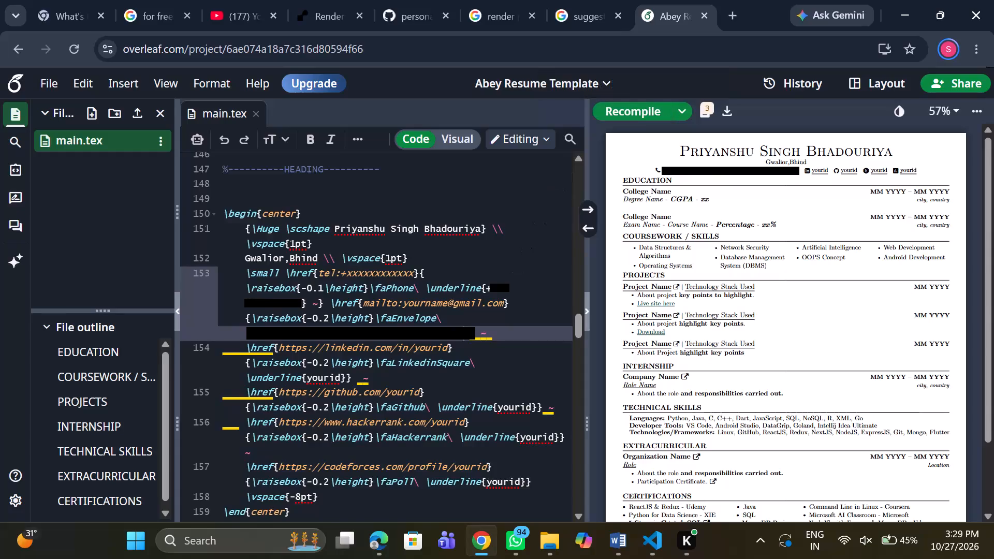
Replace the College Name placeholder in the first EDUCATION entry with Amity University Madhya Pradesh.
scroll(489, 359, down, 3)
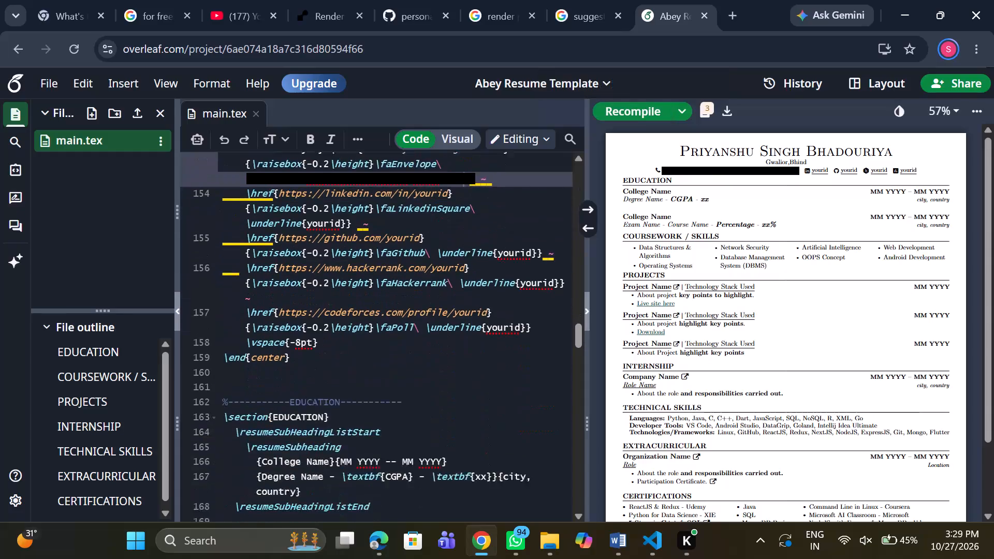
scroll(489, 359, down, 2)
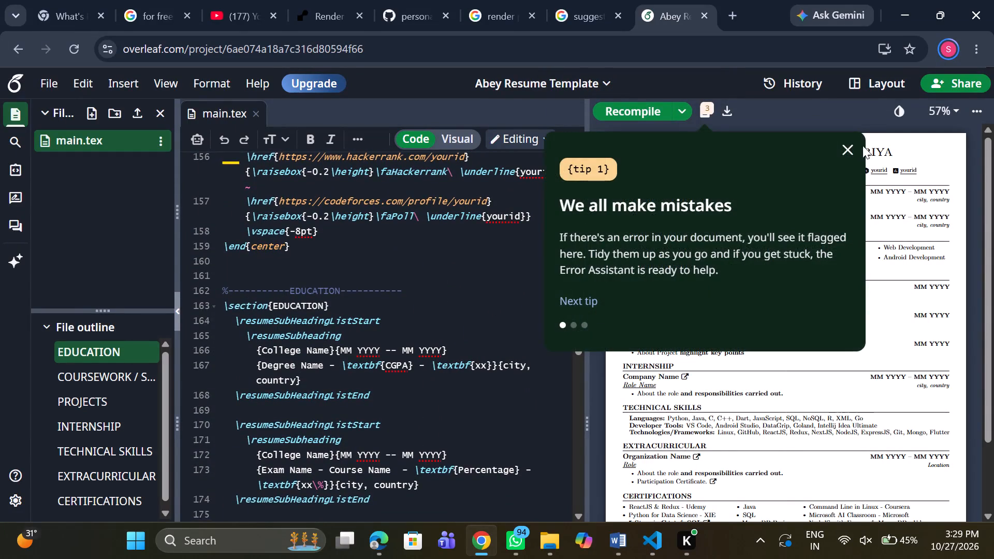
click(847, 146)
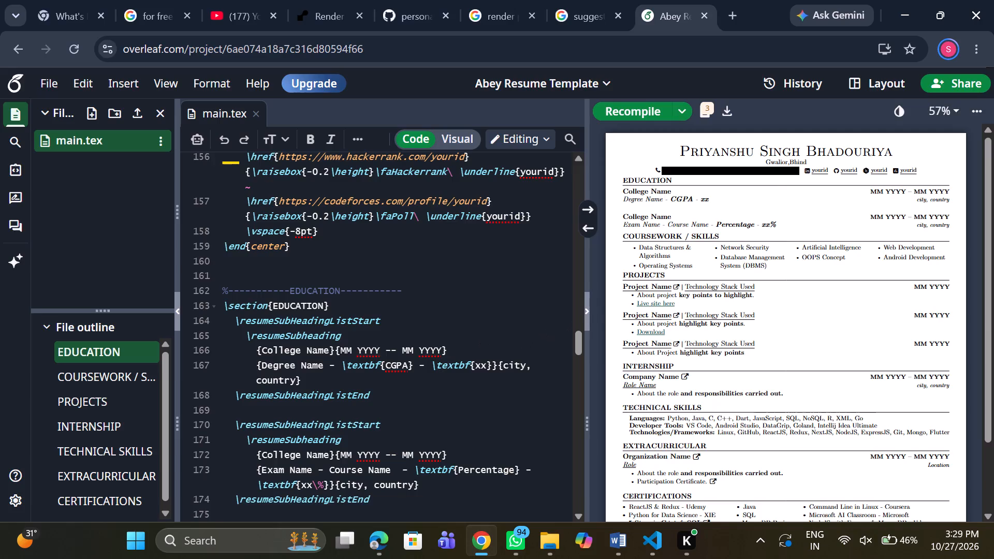
scroll(403, 354, down, 1)
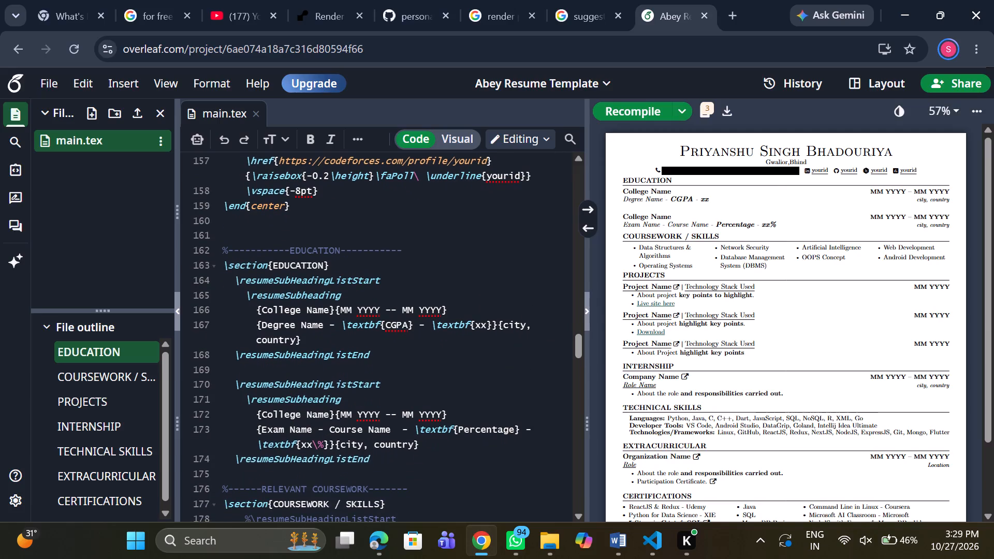
click(328, 310)
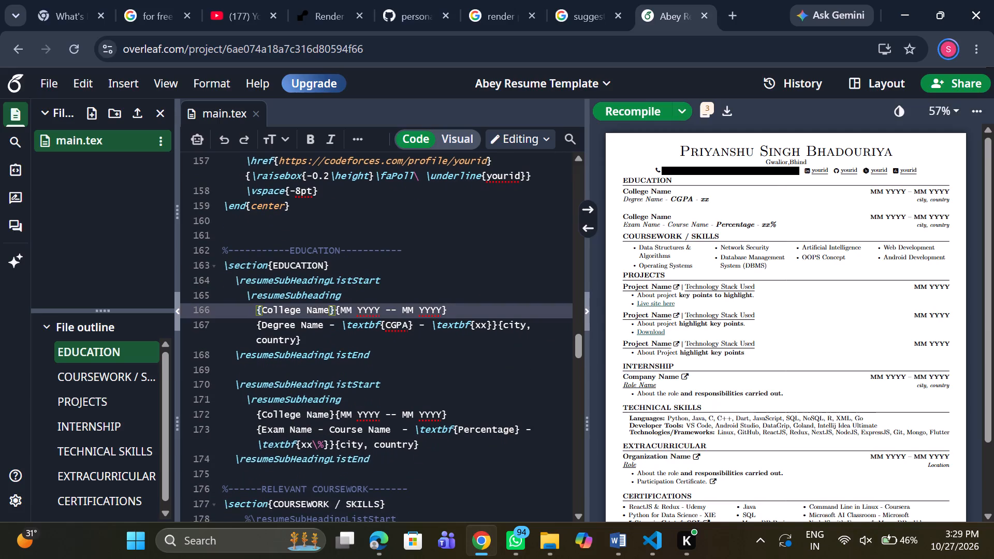
key(BackSpace)
key(BackSpace)
key(BackSpace)
key(BackSpace)
key(BackSpace)
key(BackSpace)
key(BackSpace)
key(BackSpace)
key(BackSpace)
key(BackSpace)
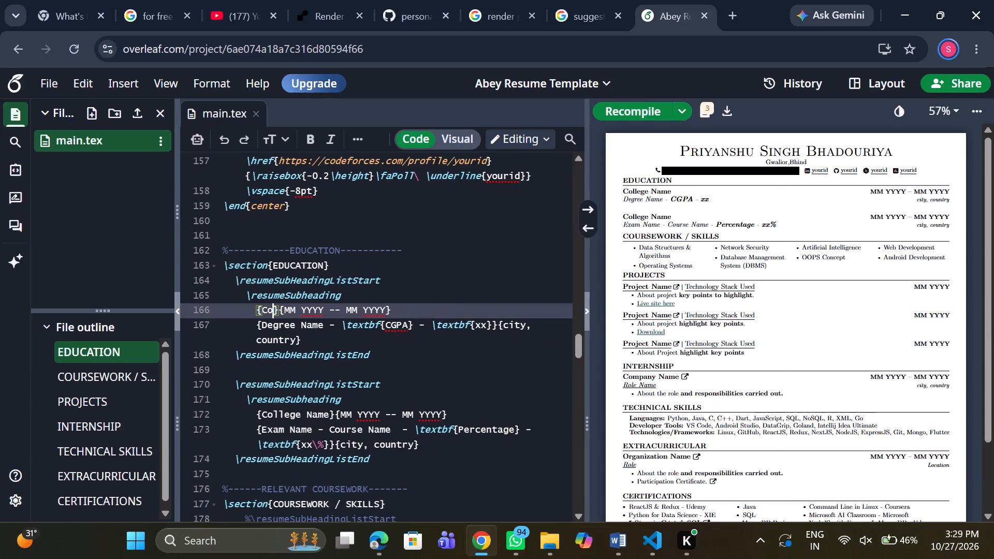
key(BackSpace)
key(BackSpace)
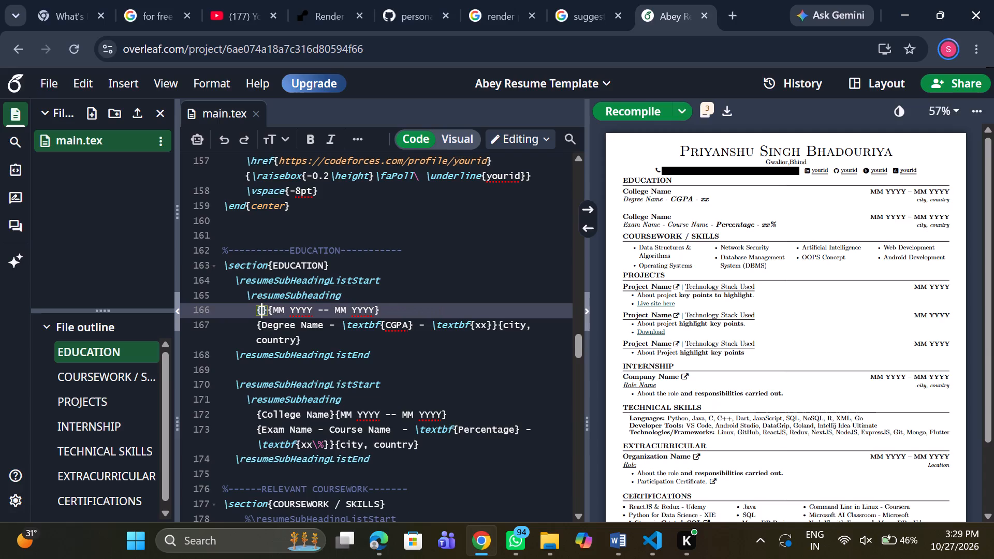
text(Amity)
key(space)
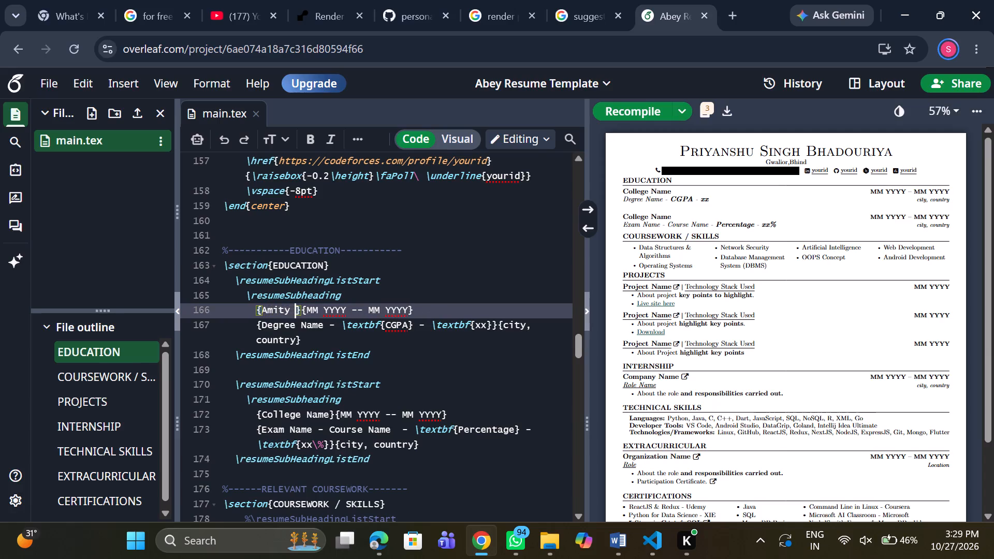
text(University)
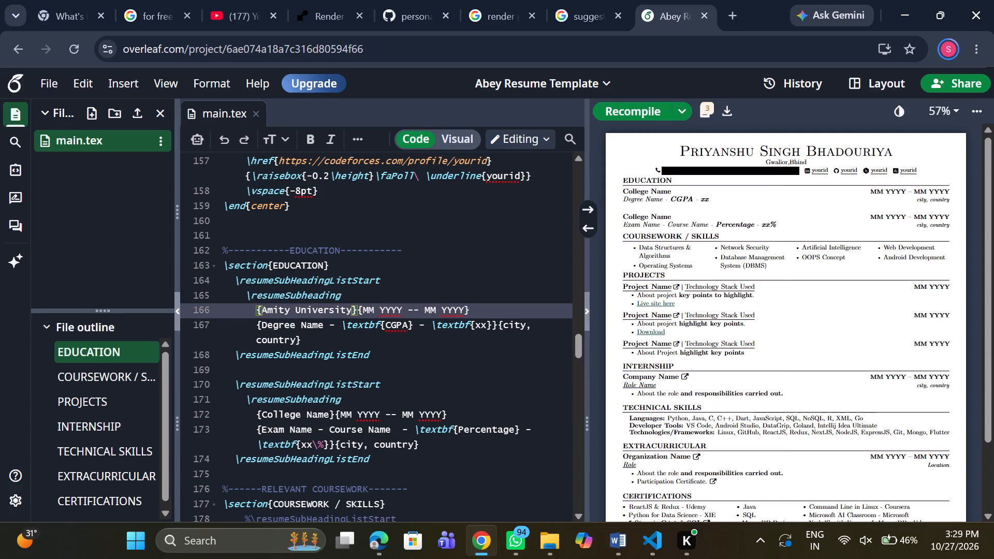
key(space)
text(Madhya)
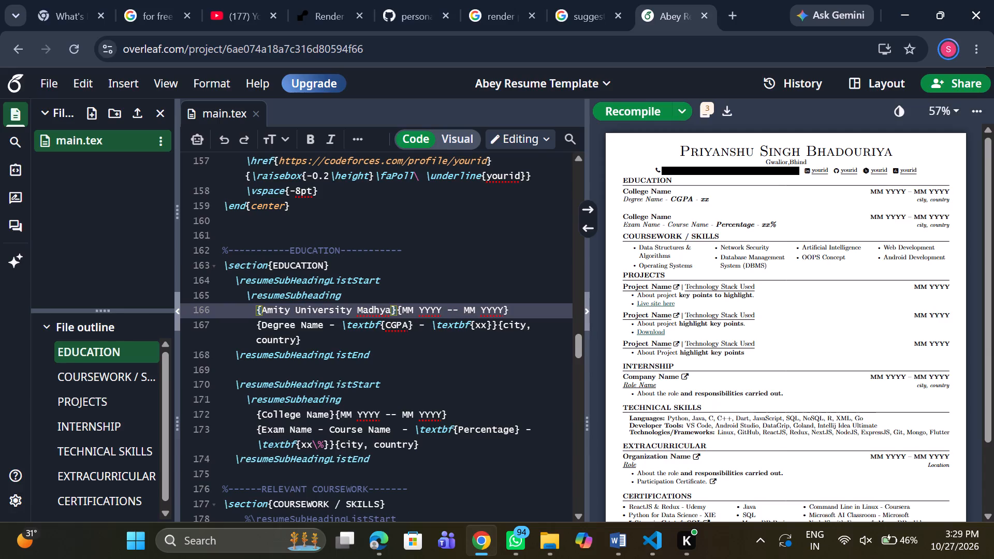
key(space)
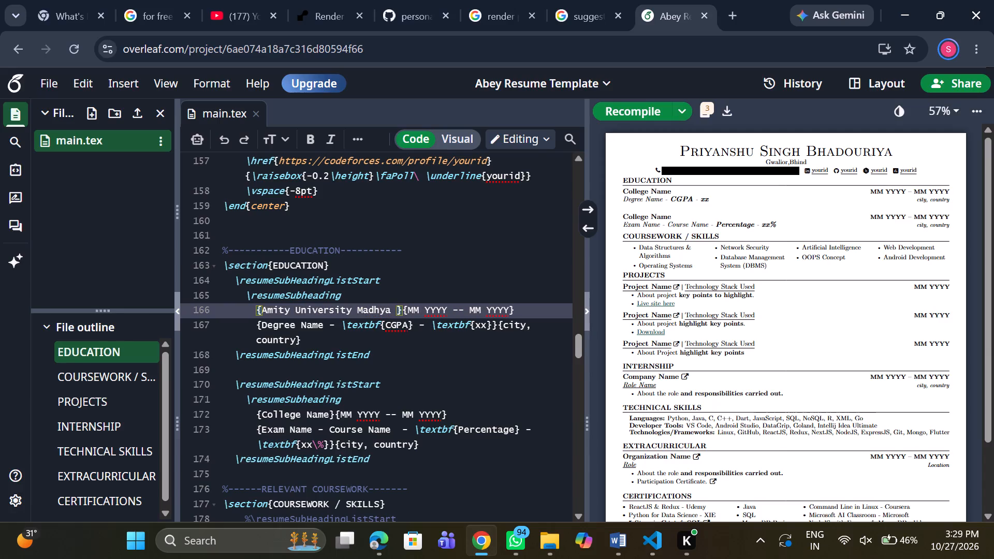
text(Pradesh)
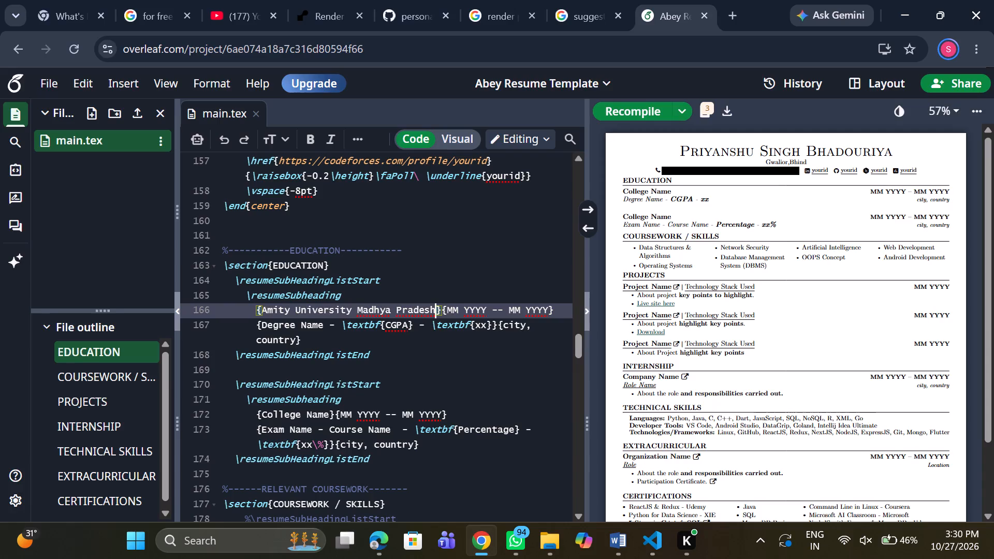
Replace the date placeholders of the Amity University entry with 2024 -- 2028.
click(483, 310)
key(Right)
key(BackSpace)
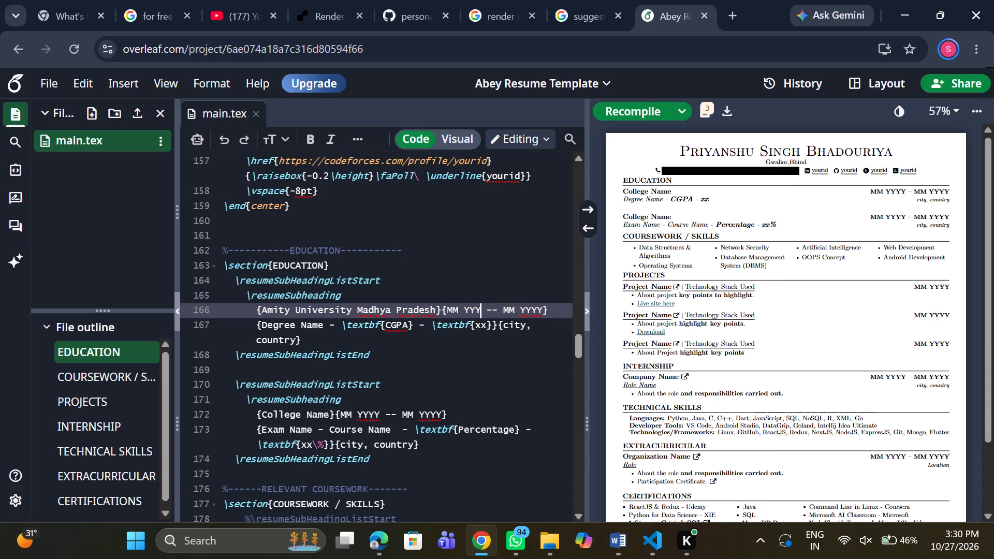
Replace the start-date placeholder of the Amity University Madhya Pradesh entry with 2024.
key(BackSpace)
key(BackSpace)
key(BackSpace)
key(BackSpace)
key(BackSpace)
key(BackSpace)
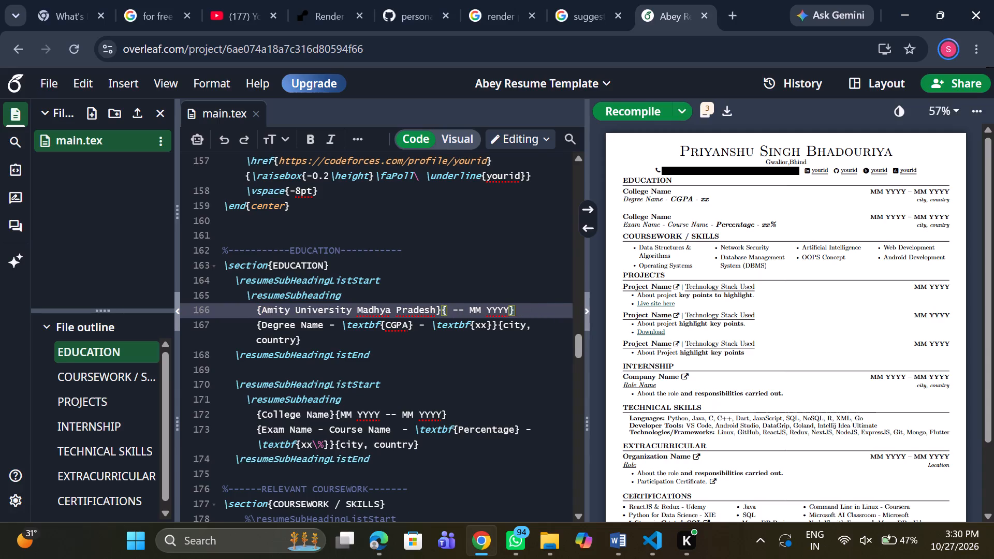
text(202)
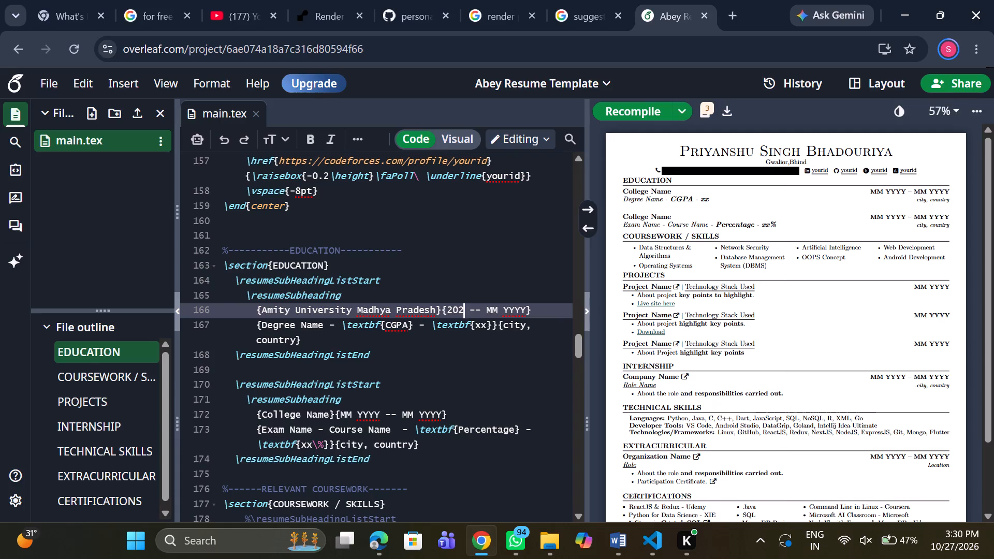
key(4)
Replace the end-date placeholder of the Amity University Madhya Pradesh entry with 2028.
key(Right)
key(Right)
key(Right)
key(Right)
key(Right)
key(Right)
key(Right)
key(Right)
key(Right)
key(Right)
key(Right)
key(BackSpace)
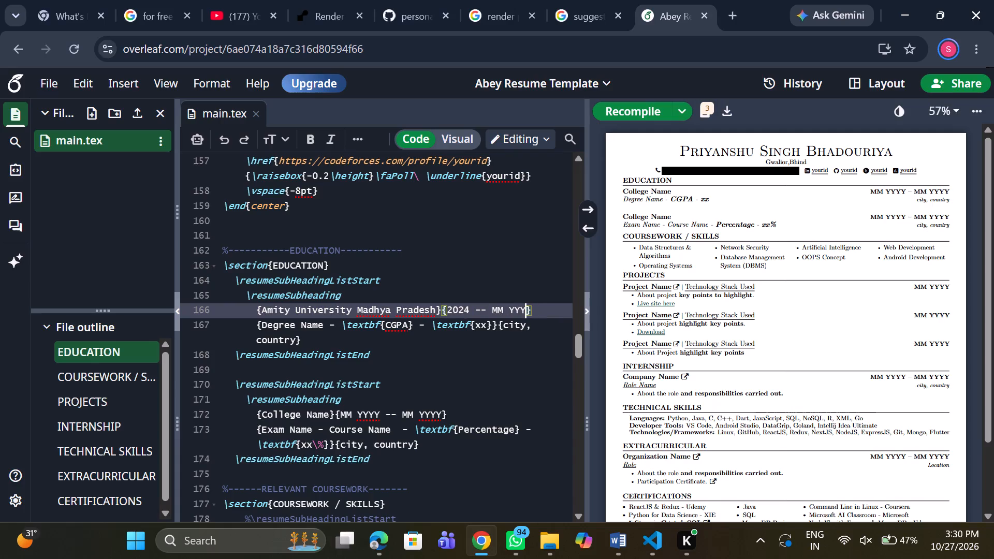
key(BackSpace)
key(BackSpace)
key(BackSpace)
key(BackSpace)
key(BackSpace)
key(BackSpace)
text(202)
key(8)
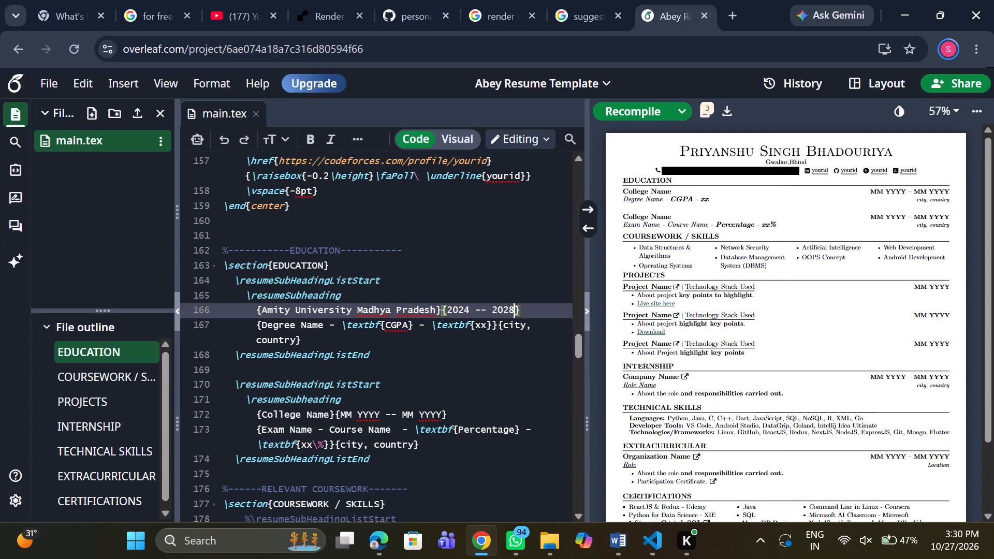
Remove the Degree Name placeholder text from the Amity University entry, keeping the CGPA part of the line.
click(324, 327)
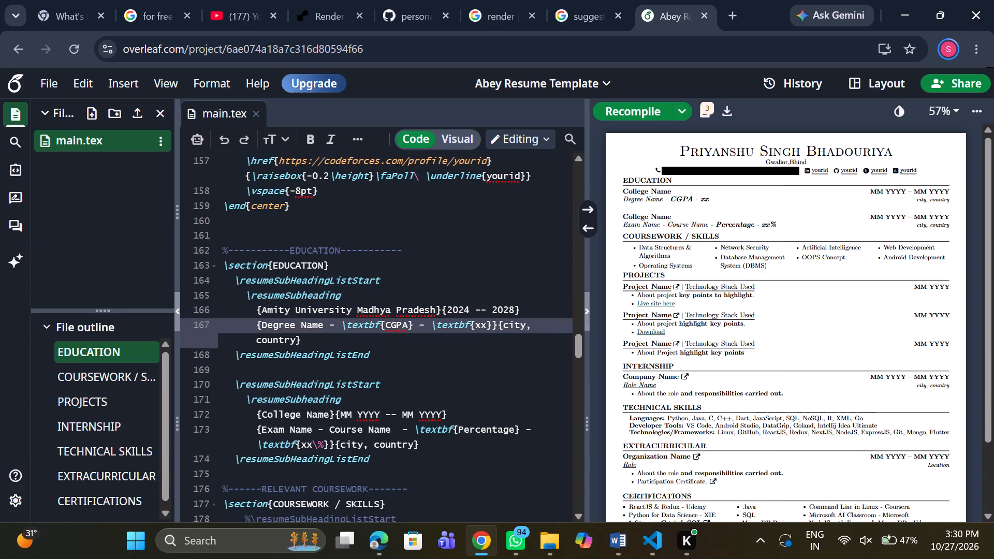
key(BackSpace)
key(BackSpace)
key(BackSpace)
key(BackSpace)
key(BackSpace)
key(BackSpace)
key(BackSpace)
key(BackSpace)
key(BackSpace)
key(BackSpace)
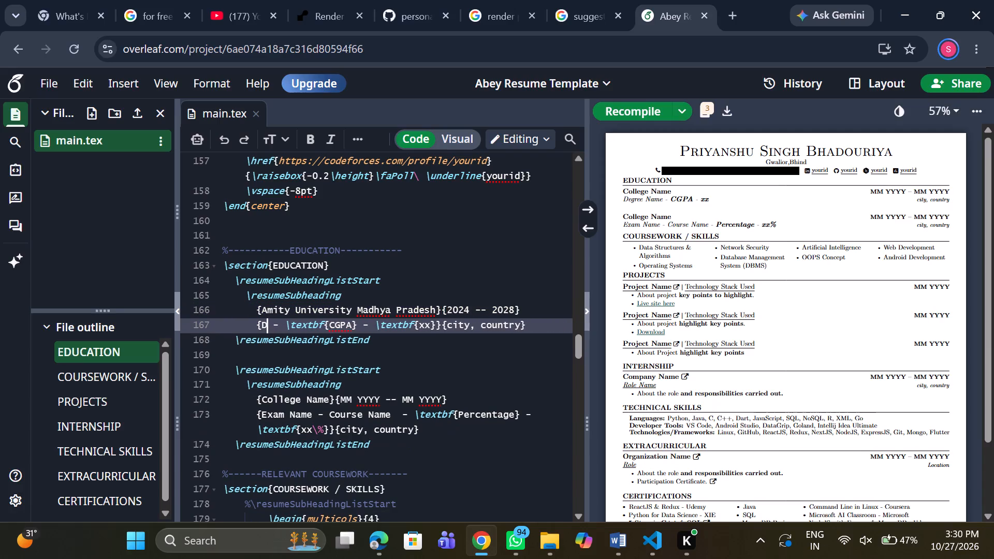
key(BackSpace)
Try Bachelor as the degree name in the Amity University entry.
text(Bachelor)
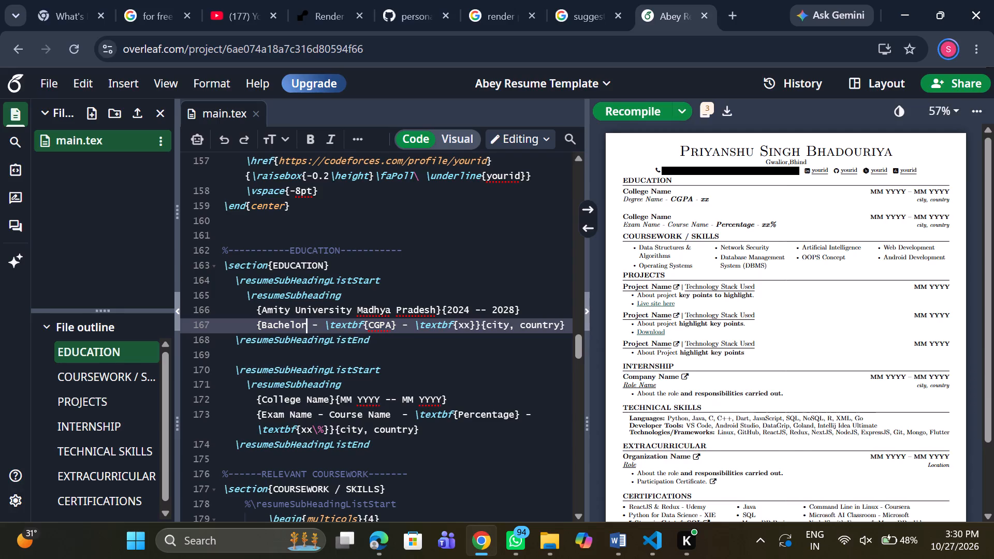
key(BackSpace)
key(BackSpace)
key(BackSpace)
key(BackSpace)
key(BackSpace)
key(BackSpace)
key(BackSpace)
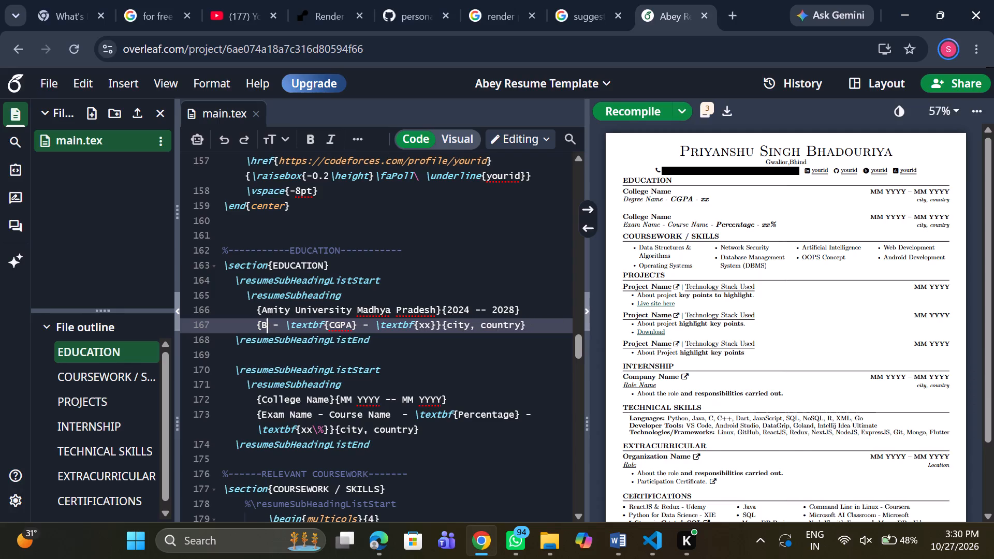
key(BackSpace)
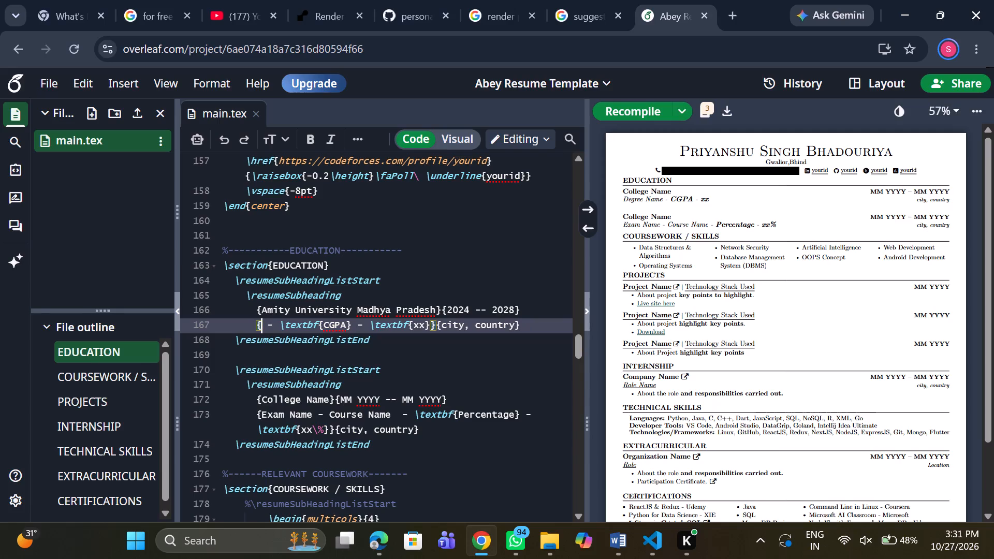
Enter B.TECH in Information technology as the degree name of the first EDUCATION entry.
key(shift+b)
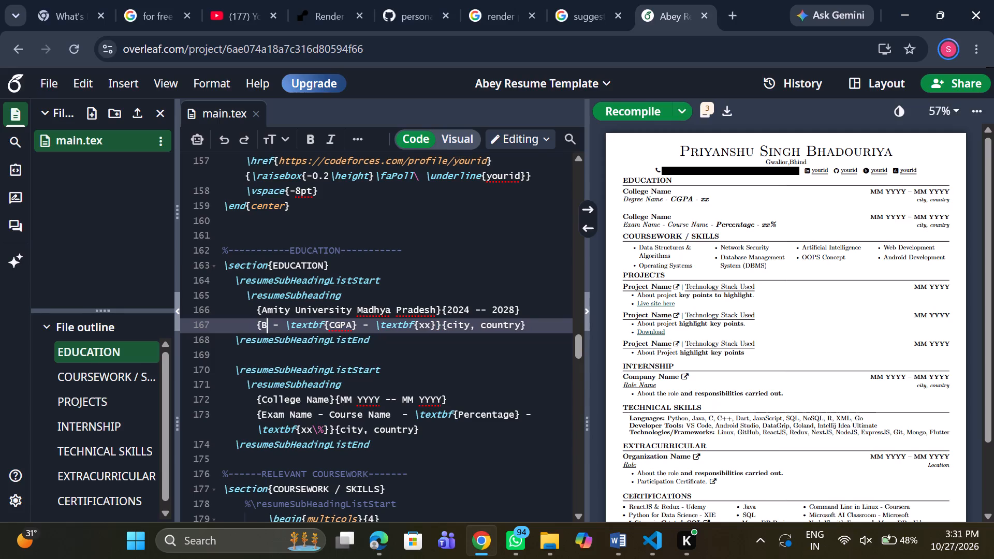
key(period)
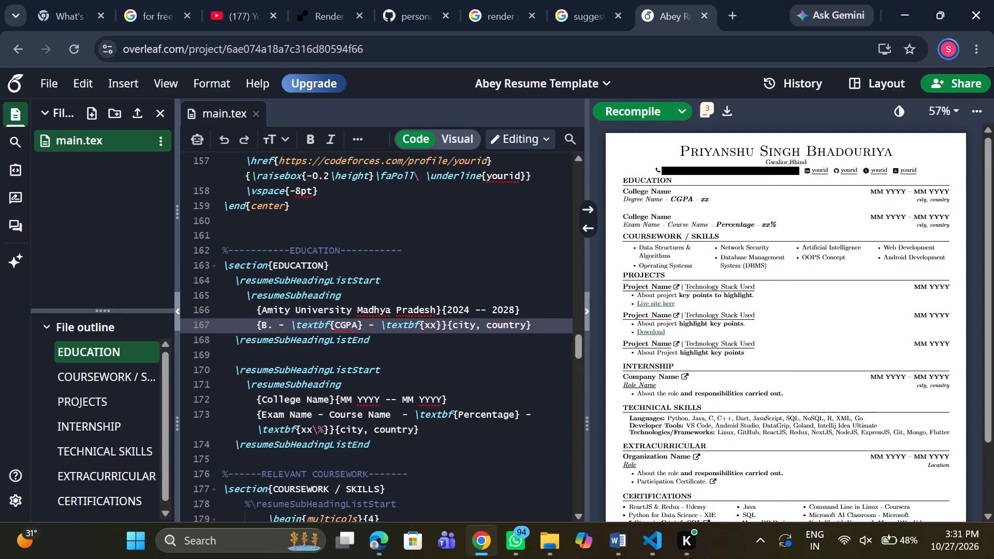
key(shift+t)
text(ECH)
key(space)
text(in)
key(space)
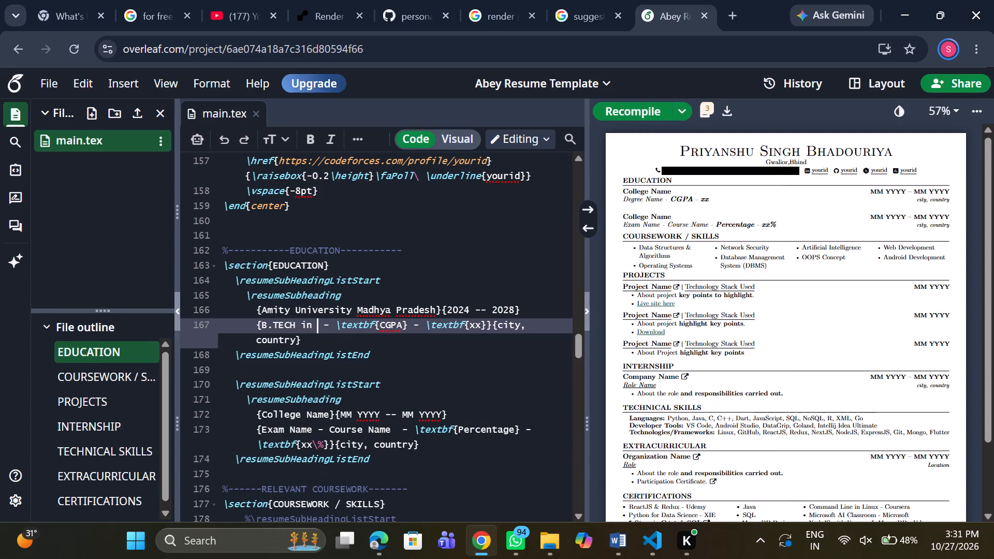
text(In)
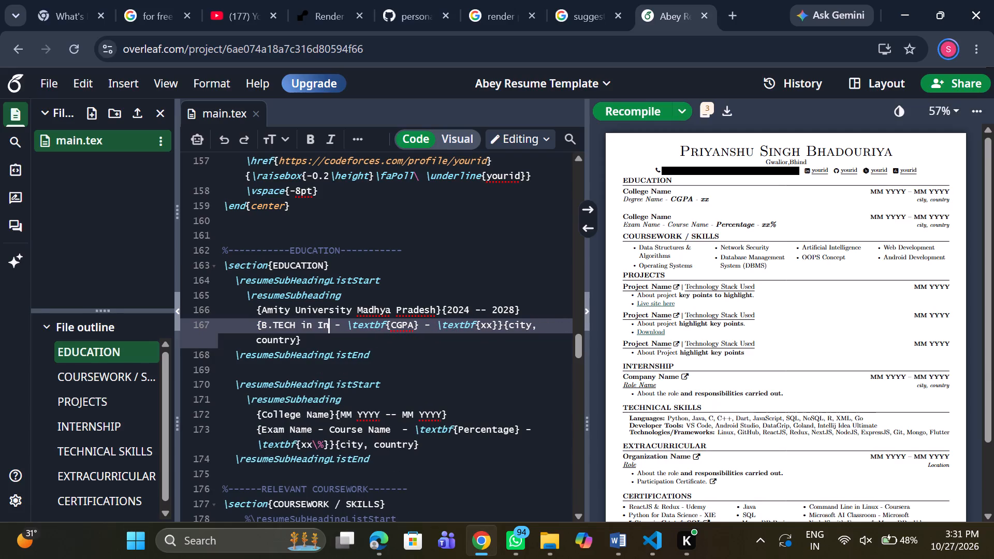
text(formation technolo)
text(gy)
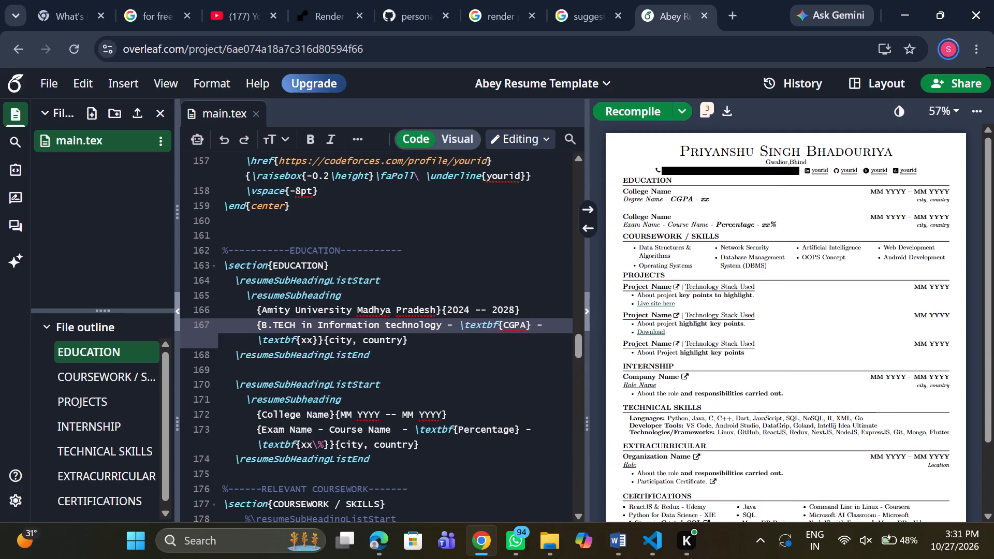
Correct the capitalization of the degree name to B.TECH In Information Technology.
click(304, 320)
key(BackSpace)
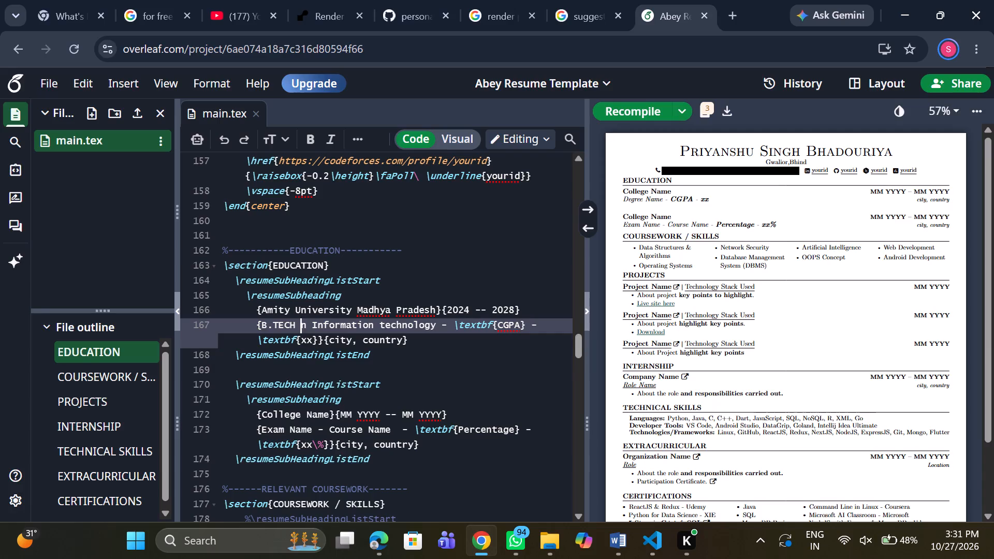
key(shift+i)
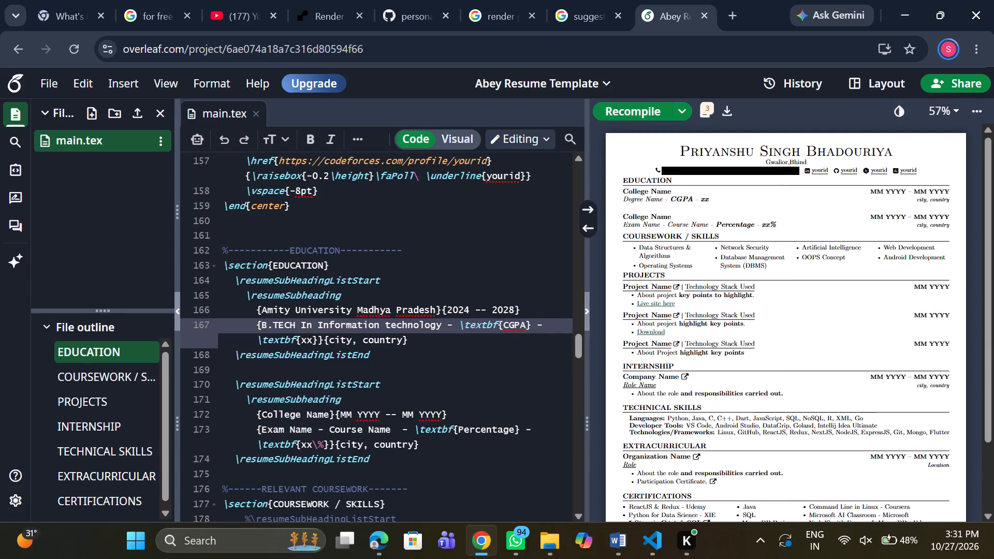
key(Right)
key(Right)
key(Right)
key(Right)
key(Right)
key(Right)
key(Right)
key(Right)
key(Right)
key(Right)
key(Right)
key(Right)
key(Right)
key(Right)
key(Right)
key(BackSpace)
key(shift+t)
key(Right)
Replace the city and country placeholders of the Amity University entry with Gwalior, India.
click(352, 342)
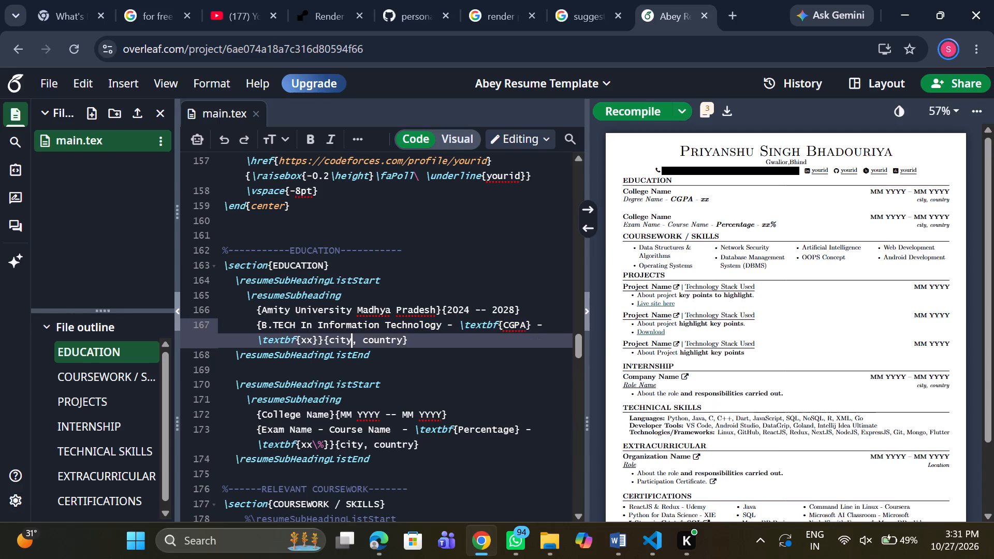
key(BackSpace)
key(BackSpace)
key(BackSpace)
key(BackSpace)
text(Gwalior)
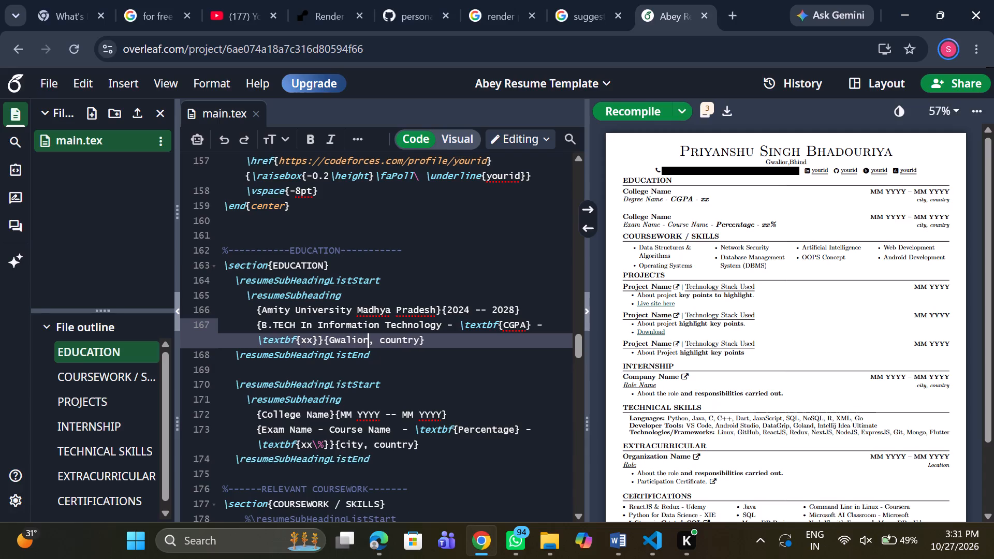
key(Right)
key(Right)
key(Right)
key(Right)
key(Right)
key(Right)
key(Right)
key(Right)
key(Right)
key(BackSpace)
key(BackSpace)
key(BackSpace)
key(BackSpace)
key(BackSpace)
key(BackSpace)
key(BackSpace)
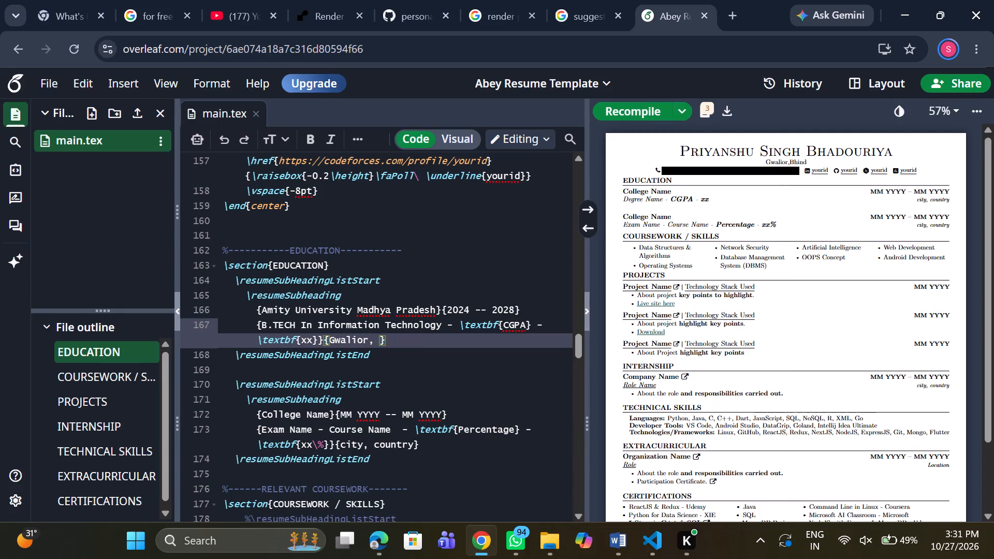
text(India)
Replace the CGPA placeholder of the Amity University entry with 8.0.
scroll(338, 386, down, 1)
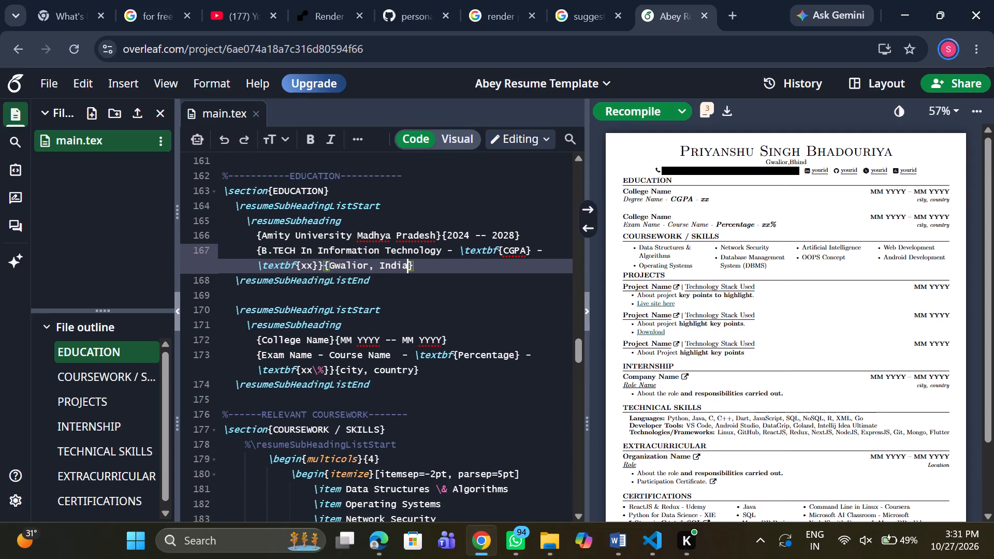
scroll(367, 333, up, 1)
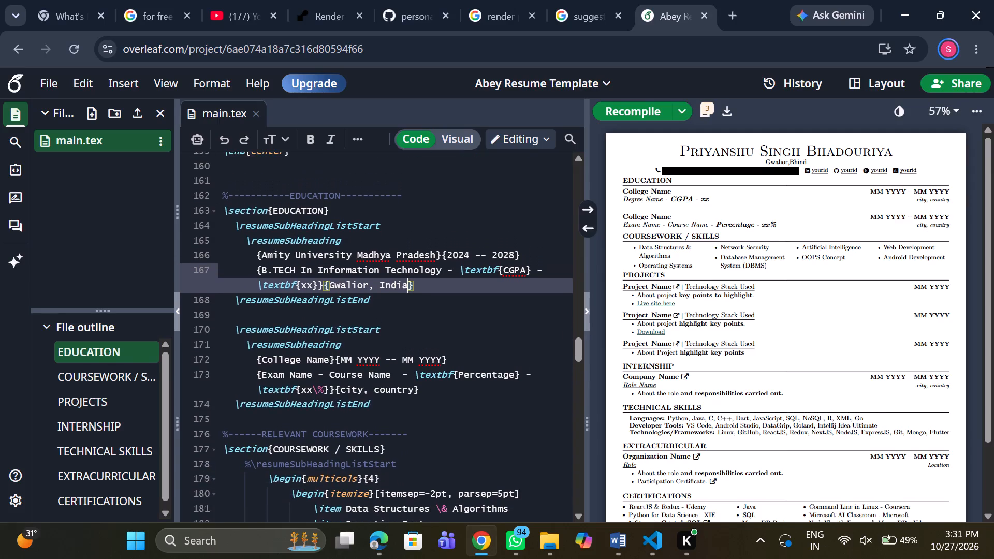
scroll(367, 333, up, 1)
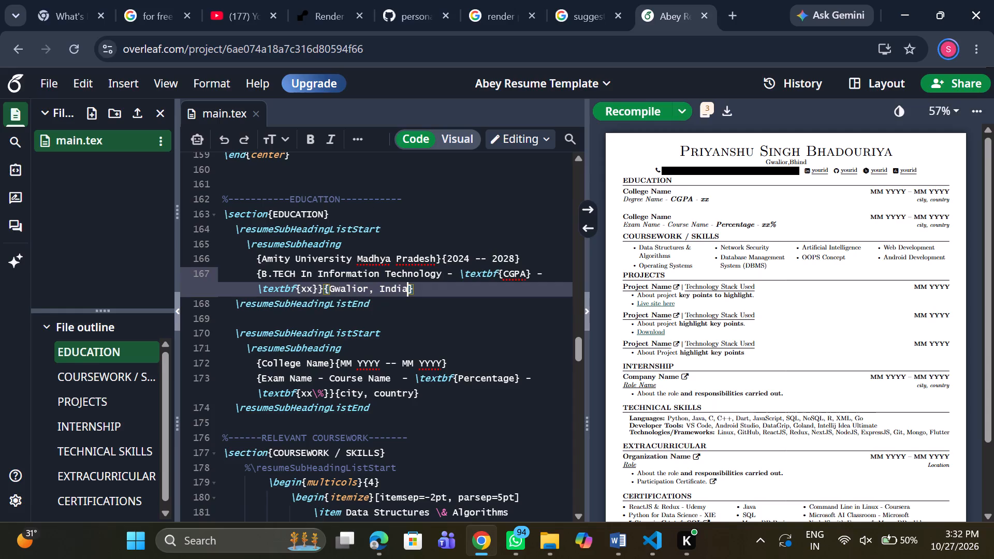
click(311, 288)
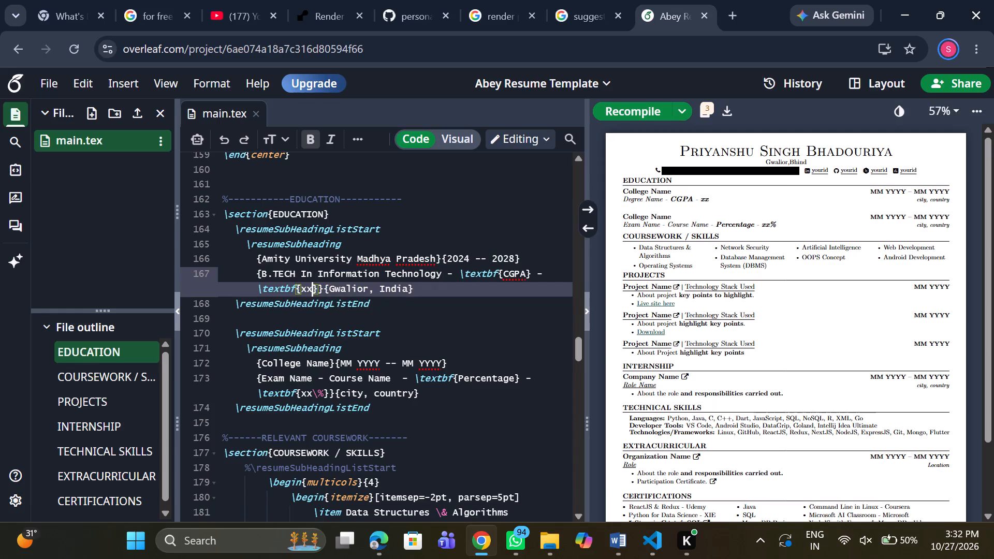
key(BackSpace)
key(BackSpace)
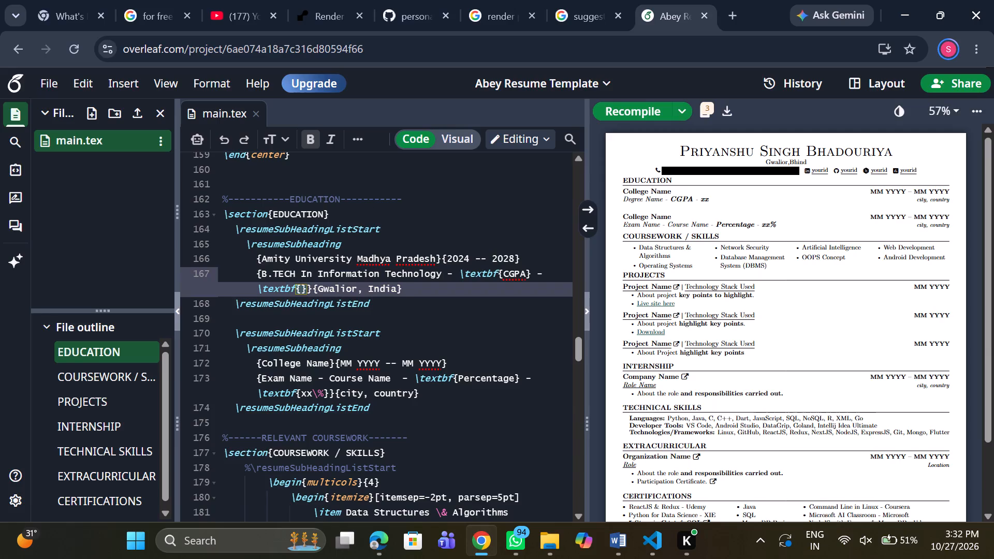
key(shift+asterisk)
key(BackSpace)
key(8)
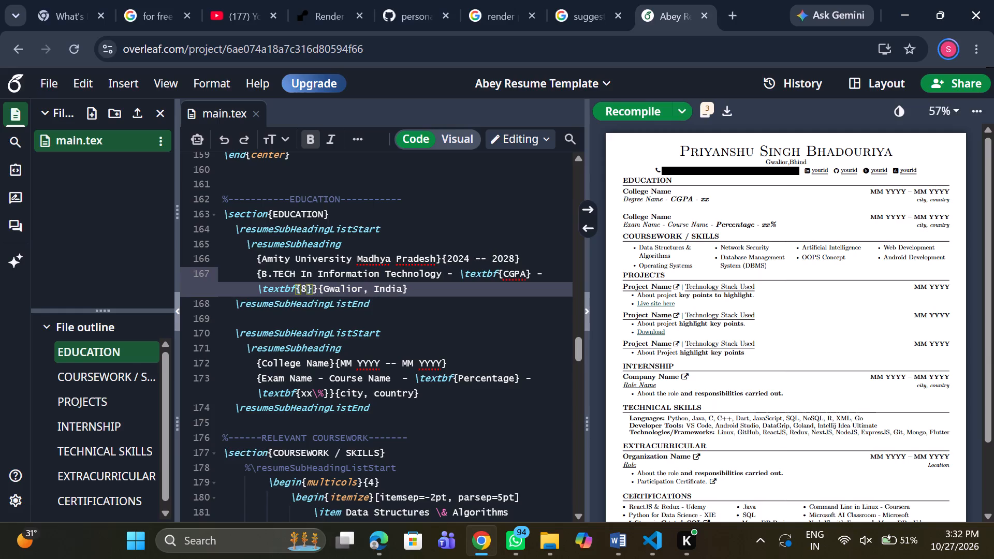
text(.0)
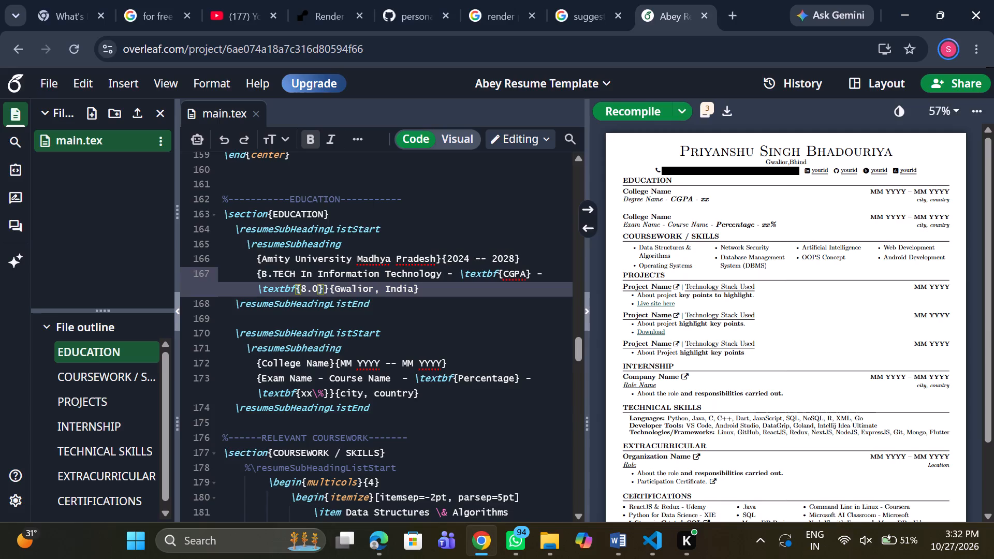
Delete the second placeholder entry of the EDUCATION section, including its leftover blank line.
scroll(339, 355, down, 1)
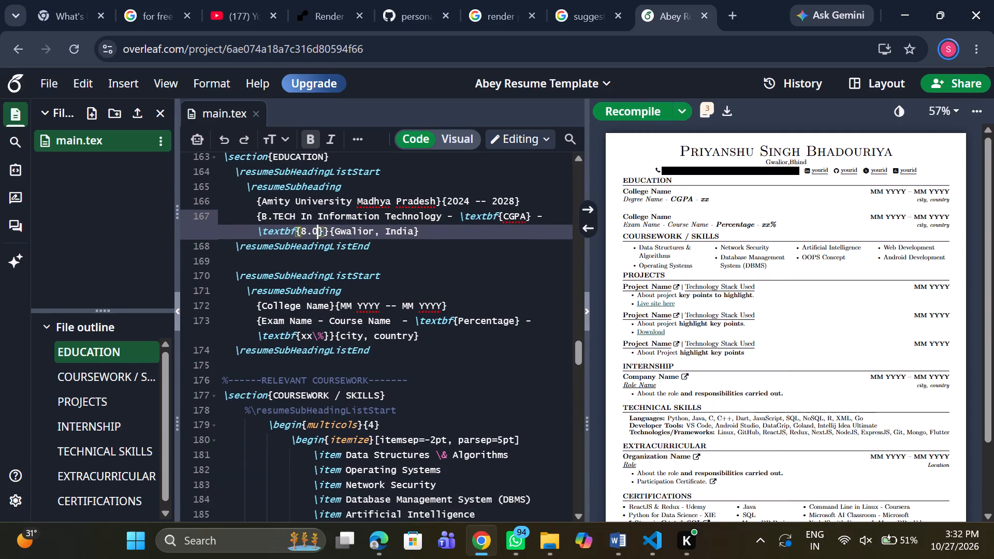
drag(376, 352, 224, 268)
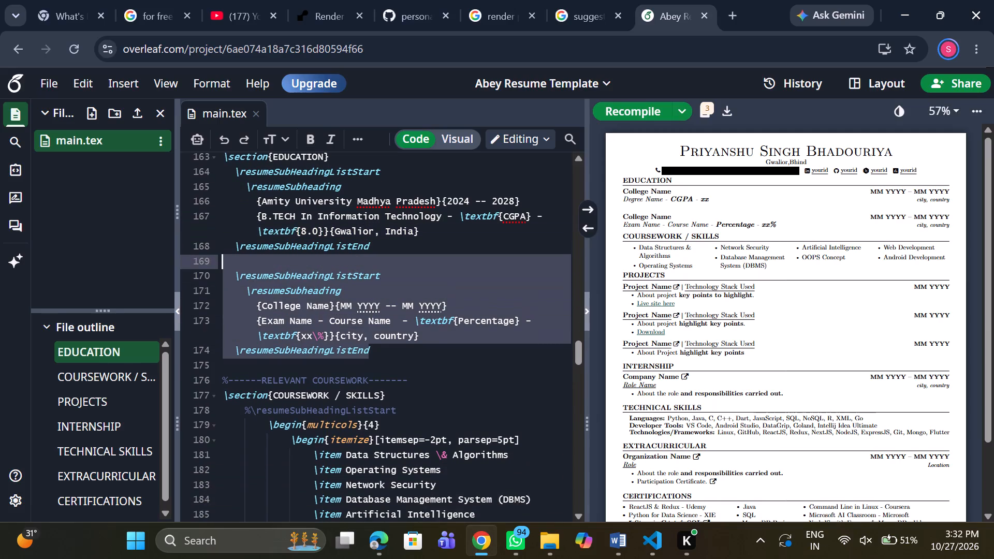
drag(224, 268, 225, 274)
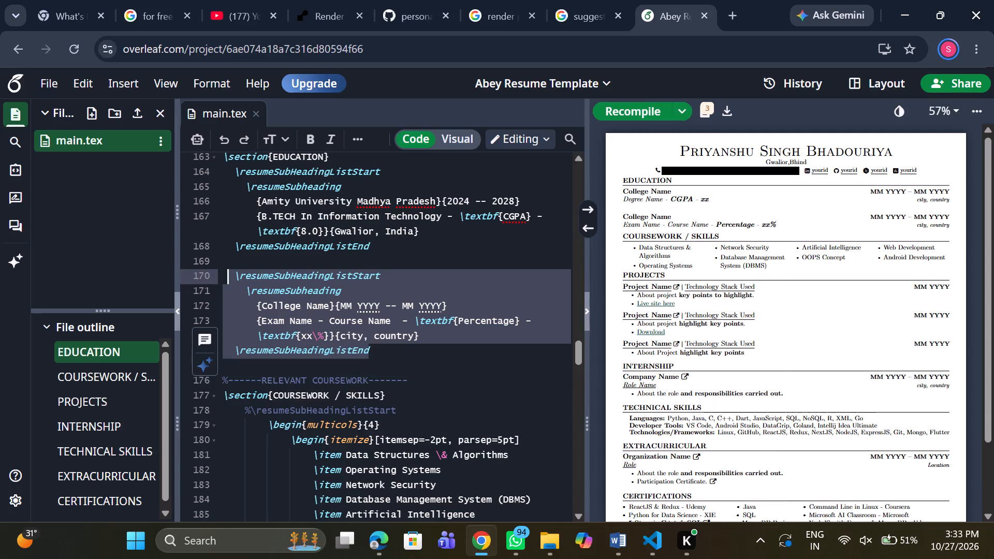
key(BackSpace)
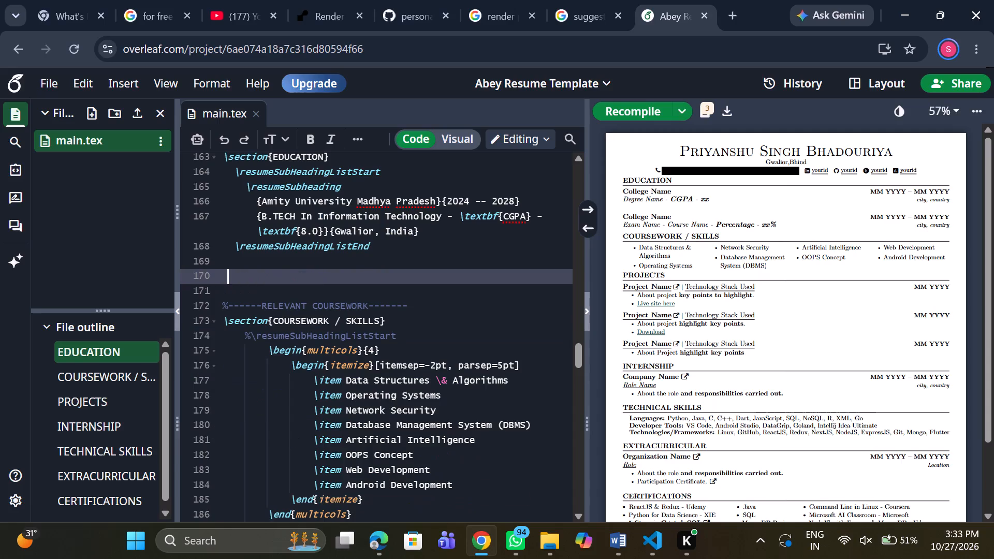
key(BackSpace)
key(BackSpace)
Replace the Network Security item in the COURSEWORK / SKILLS list with Machine Learning.
scroll(225, 274, down, 1)
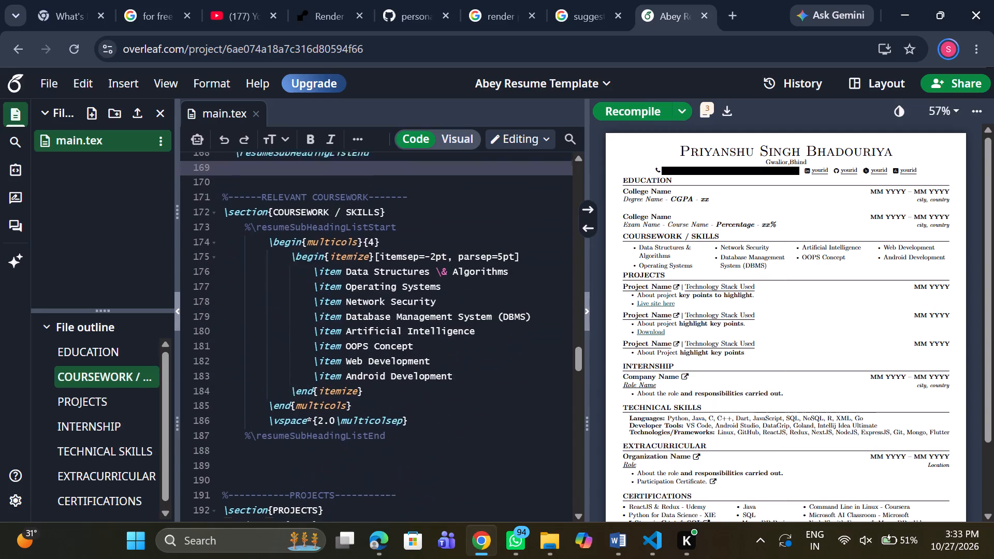
scroll(225, 274, down, 1)
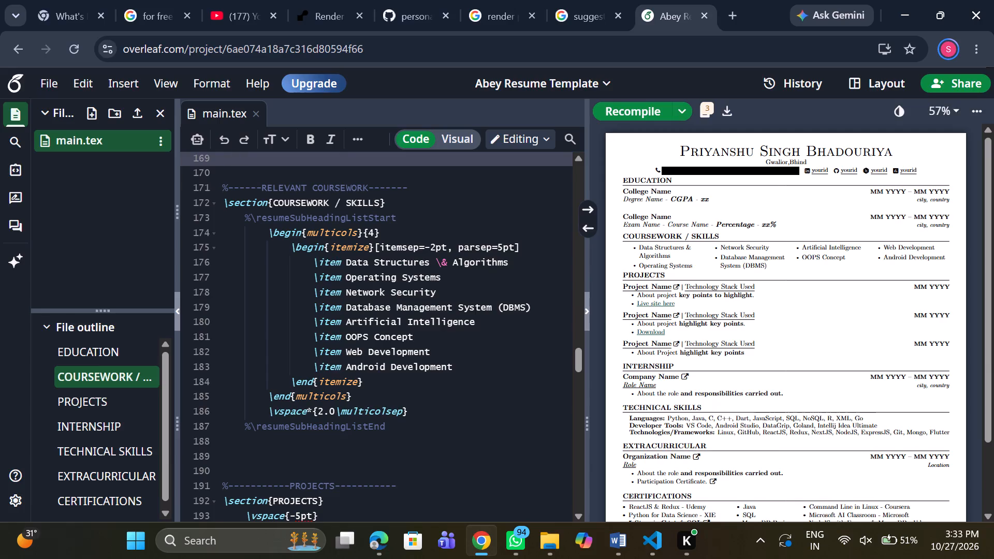
click(438, 293)
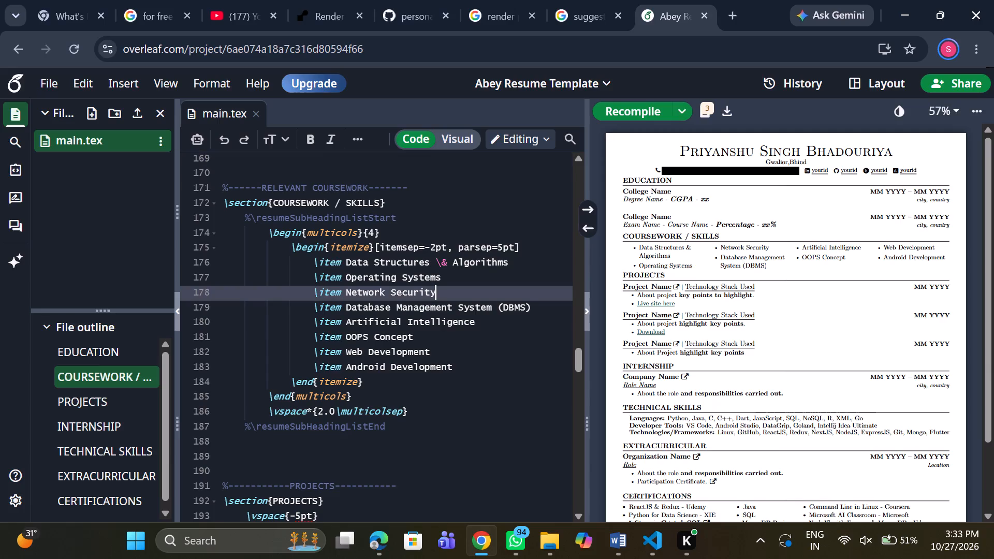
key(BackSpace)
key(BackSpace)
key(BackSpace)
key(BackSpace)
key(BackSpace)
key(BackSpace)
key(BackSpace)
key(BackSpace)
key(BackSpace)
key(BackSpace)
key(BackSpace)
key(BackSpace)
key(BackSpace)
key(BackSpace)
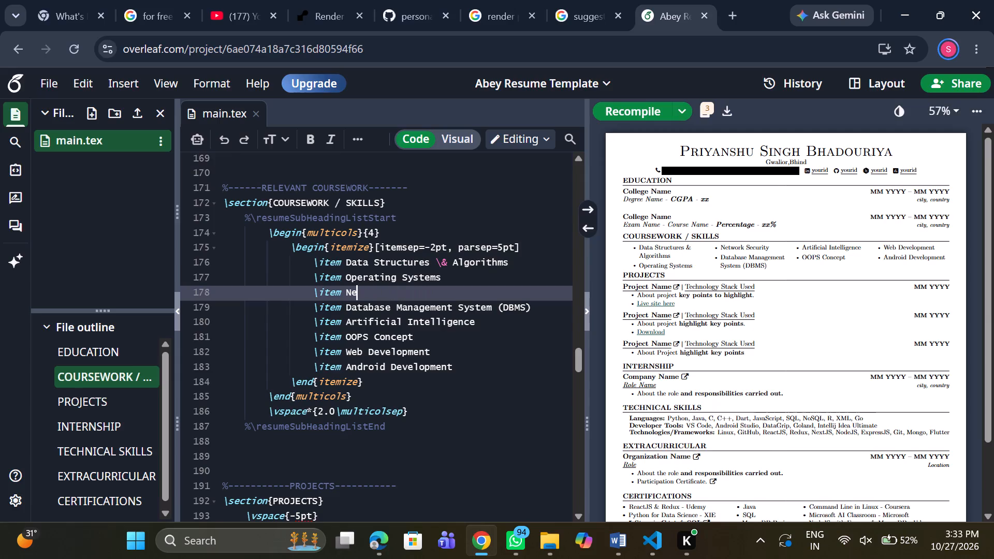
key(BackSpace)
key(BackSpace)
text(Machine)
key(space)
text(Laea)
key(BackSpace)
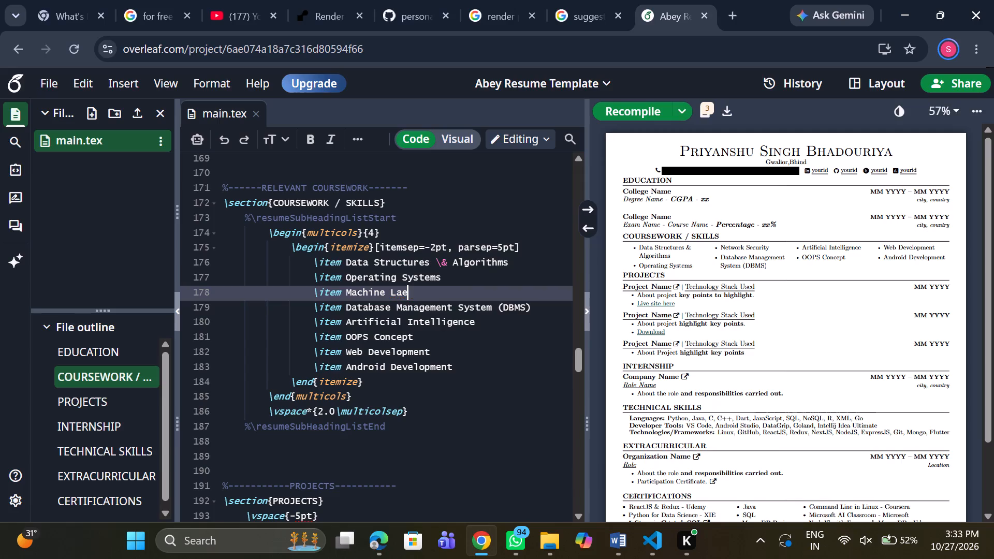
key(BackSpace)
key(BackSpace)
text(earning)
Replace the Artificial Intelligence item in the COURSEWORK / SKILLS list with Python.
click(480, 323)
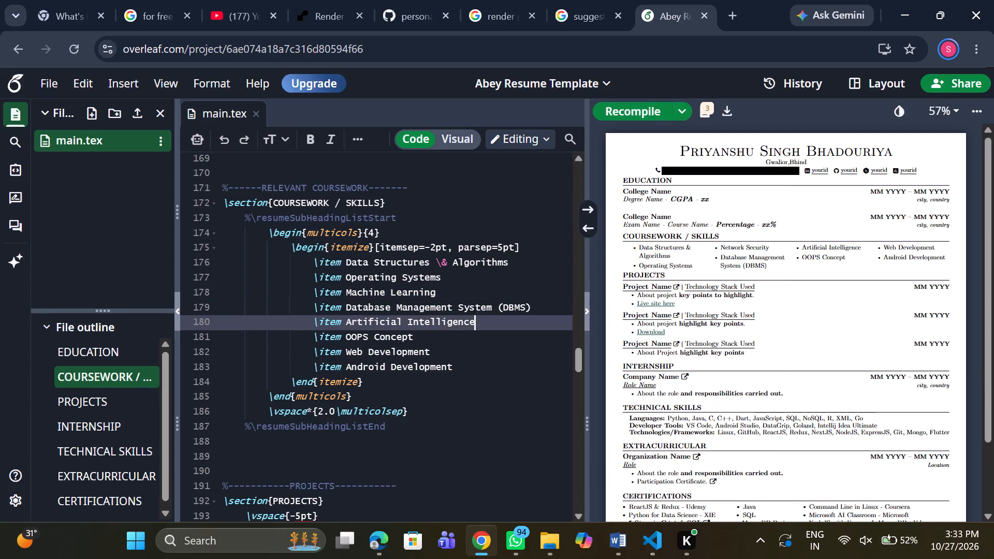
key(BackSpace)
key(BackSpace)
key(BackSpace)
key(BackSpace)
key(BackSpace)
key(BackSpace)
key(BackSpace)
key(BackSpace)
key(BackSpace)
key(BackSpace)
key(BackSpace)
key(BackSpace)
key(BackSpace)
key(BackSpace)
key(BackSpace)
key(BackSpace)
key(BackSpace)
key(BackSpace)
key(BackSpace)
key(BackSpace)
key(BackSpace)
key(BackSpace)
key(BackSpace)
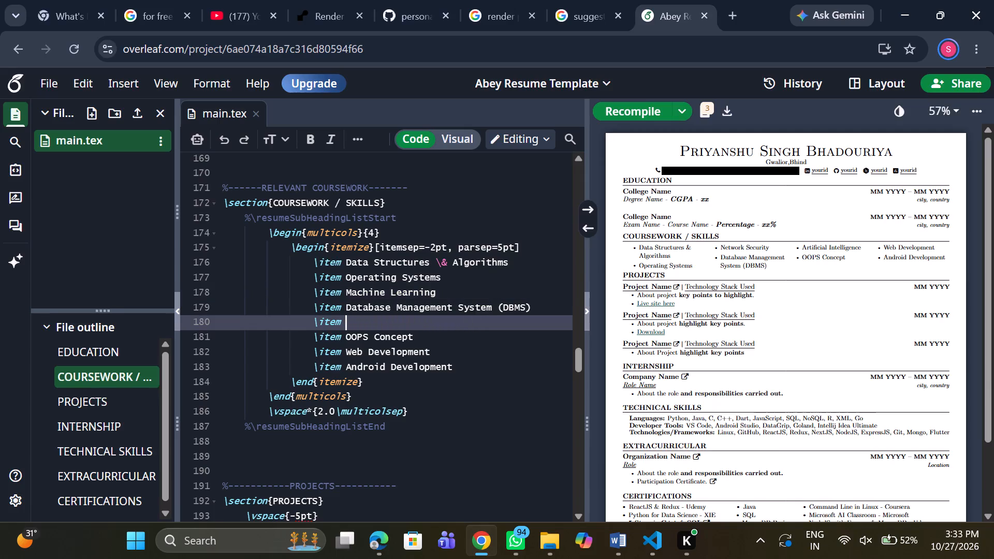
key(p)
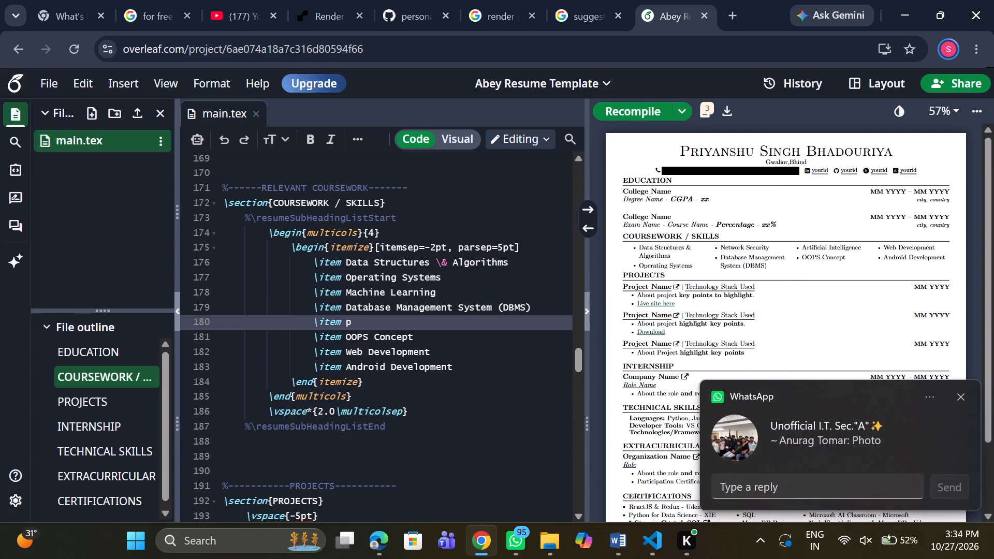
key(BackSpace)
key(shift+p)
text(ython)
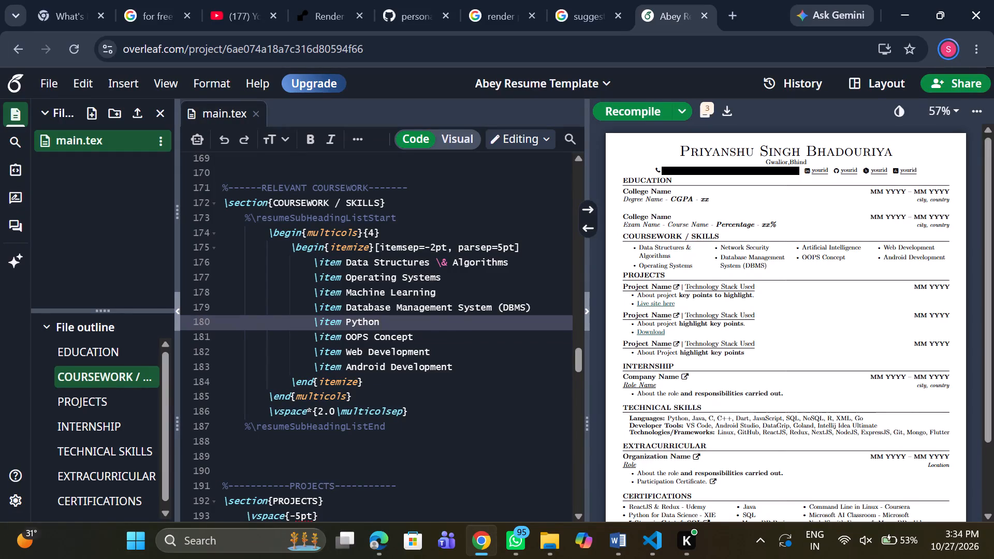
Duplicate the Data Structures & Algorithms item onto a new first line of the COURSEWORK / SKILLS list, aligned with the other items.
drag(515, 260, 474, 267)
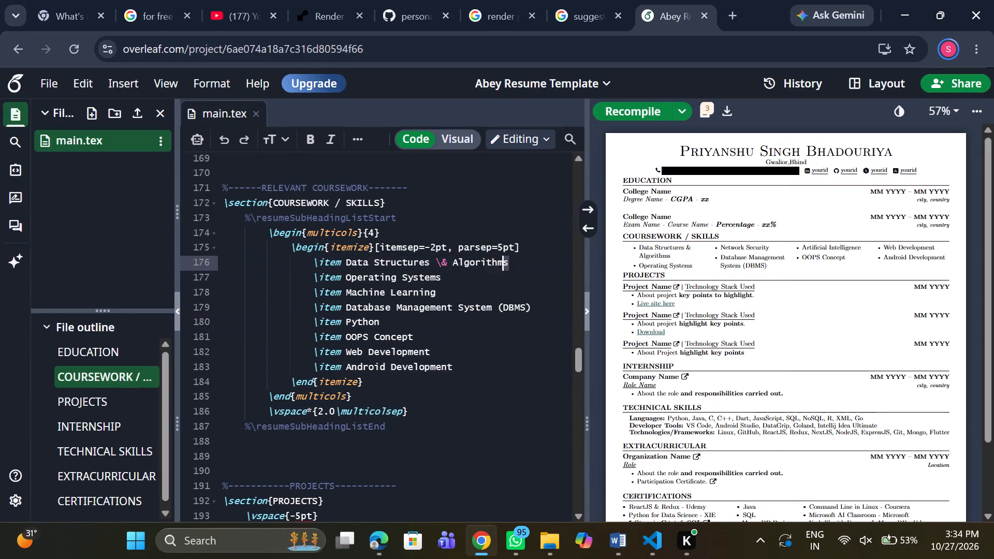
drag(474, 267, 309, 264)
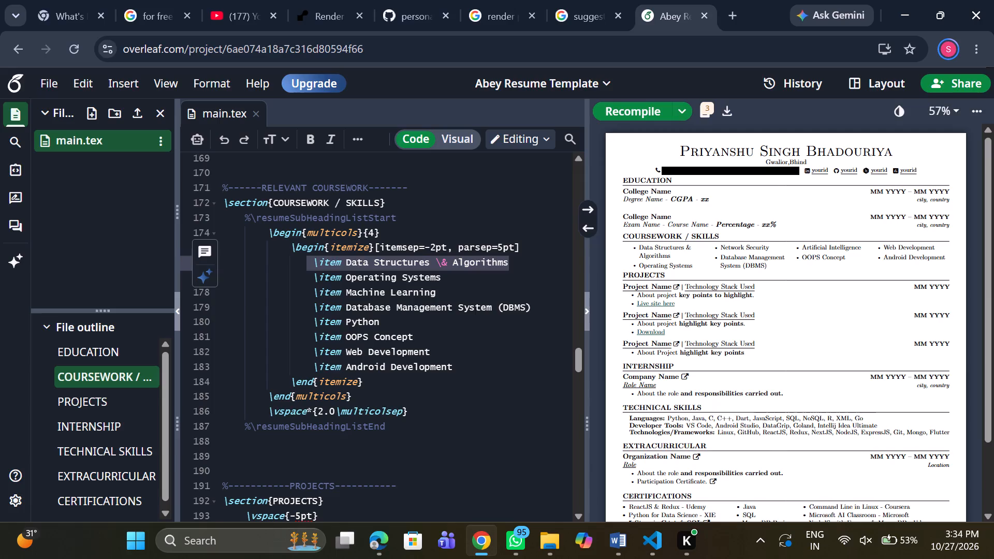
key(ctrl+c)
click(534, 247)
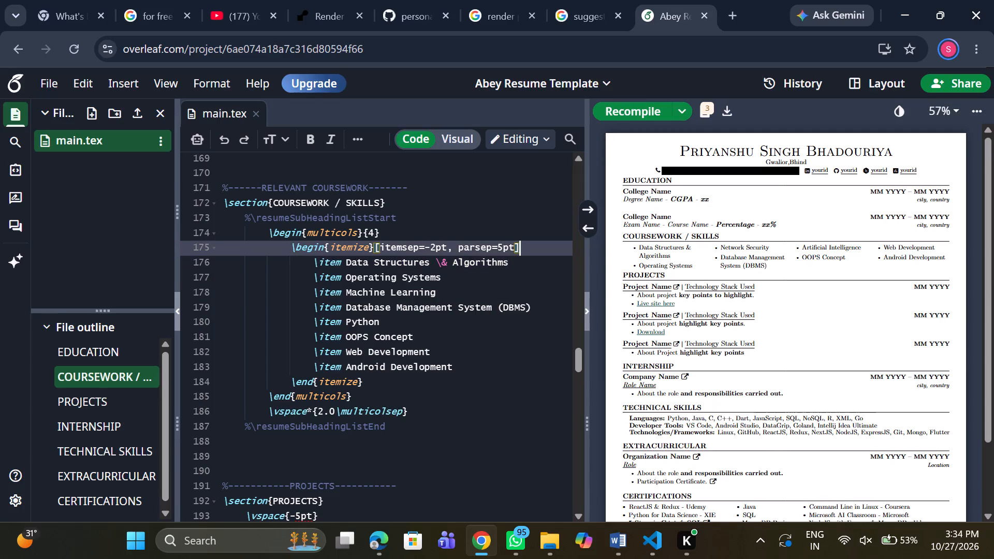
key(Return)
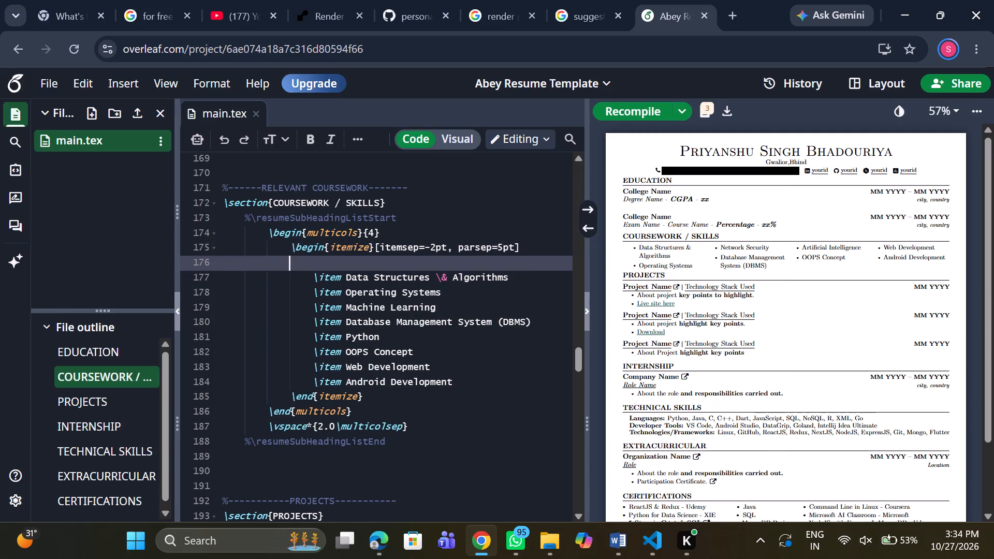
key(space)
key(space)
key(space)
key(space)
key(space)
key(ctrl+v)
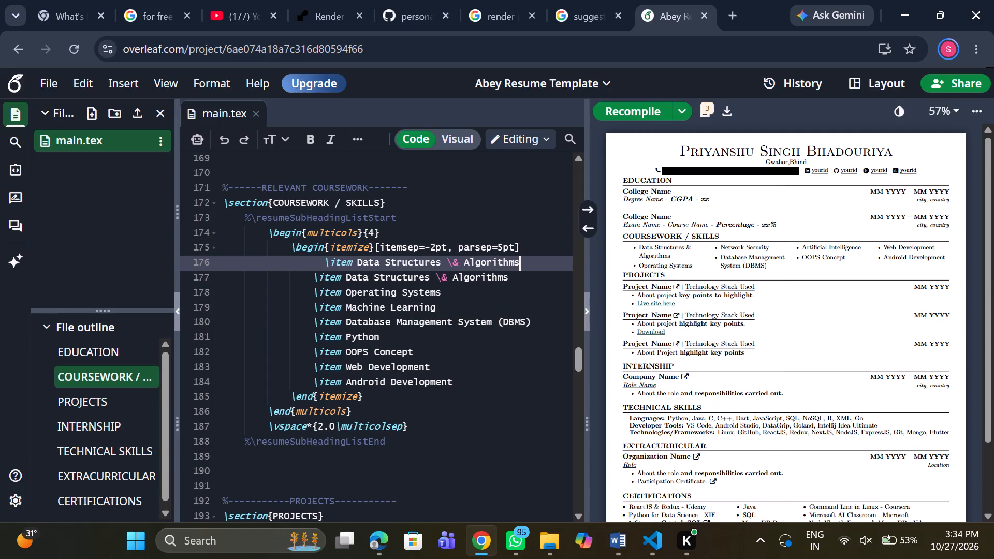
key(Left)
key(Left)
key(Left)
key(Left)
key(Left)
key(Left)
key(Left)
key(Left)
key(Left)
key(Left)
key(Left)
key(Left)
key(Left)
key(Left)
key(Left)
key(Left)
key(Left)
key(Left)
key(Left)
key(Left)
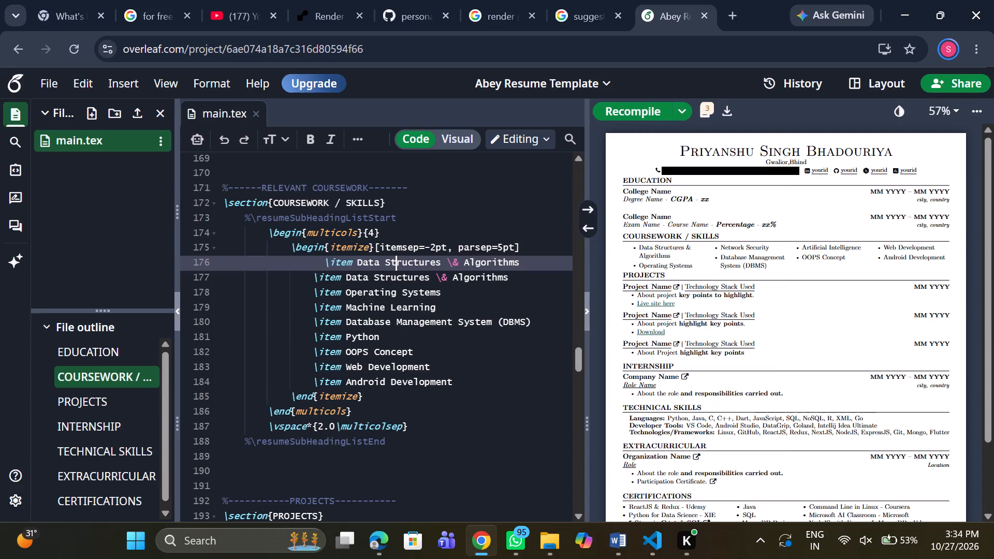
key(Left)
key(Left)
key(BackSpace)
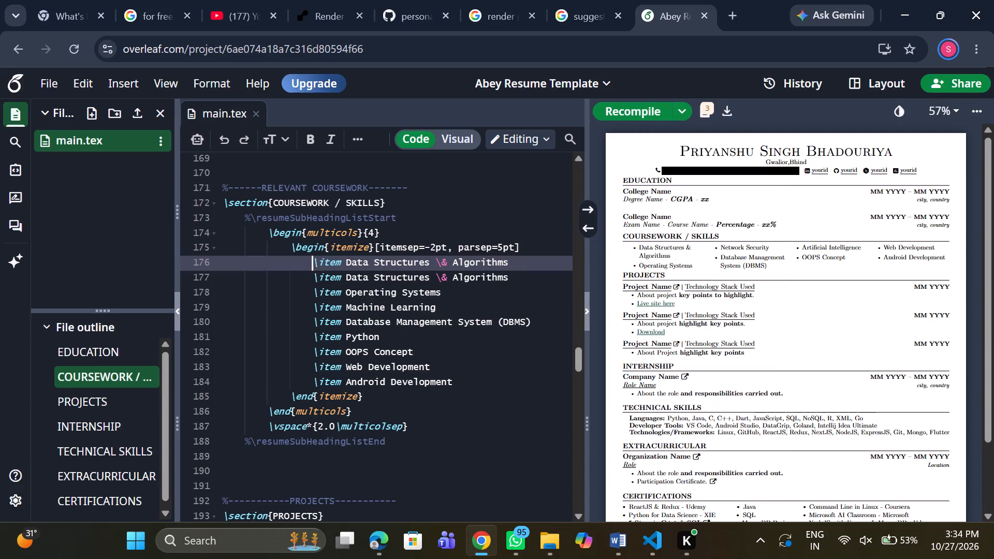
Replace the text of the duplicated first item in the COURSEWORK / SKILLS list with C/C++.
key(Right)
key(Right)
key(Right)
key(Right)
key(Right)
key(Right)
key(Right)
key(Right)
key(Right)
key(Right)
key(Right)
key(Right)
key(Right)
key(Right)
key(Right)
key(Right)
key(Right)
key(Right)
key(Right)
key(Right)
key(Right)
key(Right)
key(Right)
key(Right)
key(Right)
key(Right)
key(Right)
key(Right)
key(Right)
key(Right)
key(Right)
key(Right)
key(Right)
key(Right)
key(Right)
key(BackSpace)
key(BackSpace)
key(BackSpace)
key(BackSpace)
key(BackSpace)
key(BackSpace)
key(BackSpace)
key(BackSpace)
key(BackSpace)
key(BackSpace)
key(BackSpace)
key(BackSpace)
key(BackSpace)
key(BackSpace)
key(BackSpace)
key(BackSpace)
key(BackSpace)
key(BackSpace)
key(BackSpace)
key(BackSpace)
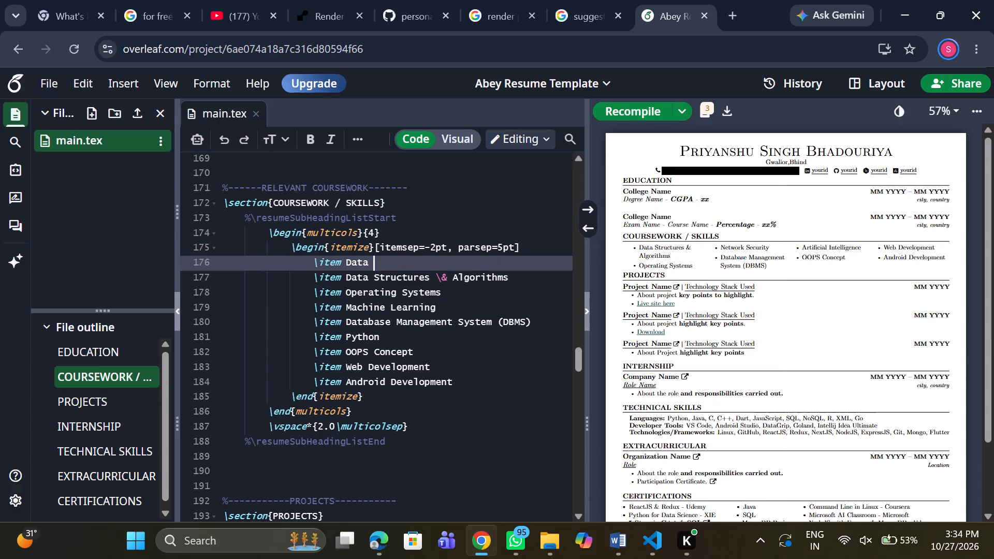
key(BackSpace)
key(BackSpace)
key(BackSpace)
key(BackSpace)
key(BackSpace)
key(shift+c)
key(slash)
key(shift+c)
text(++)
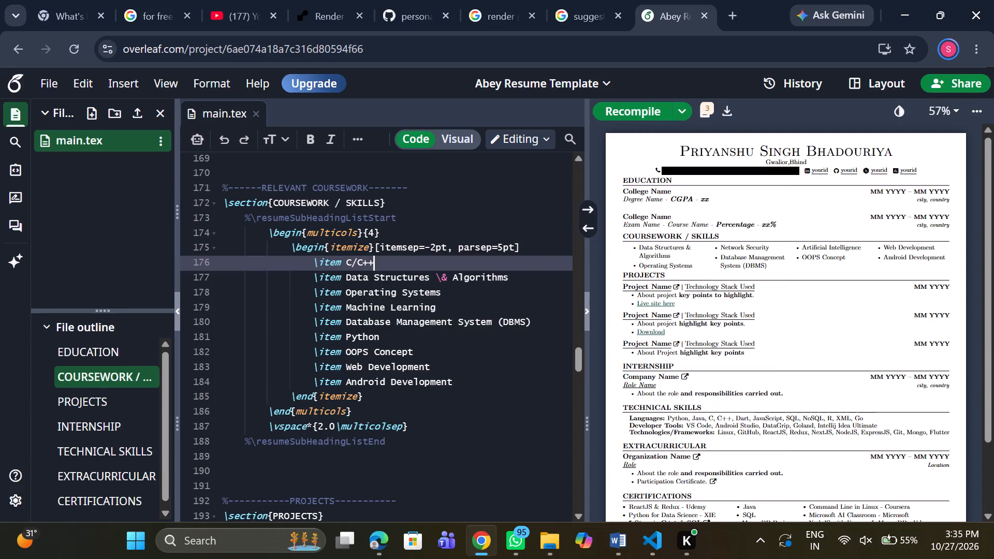
Move the Python item directly below C/C++ in the COURSEWORK / SKILLS list and remove the blank line it leaves.
drag(387, 339, 312, 337)
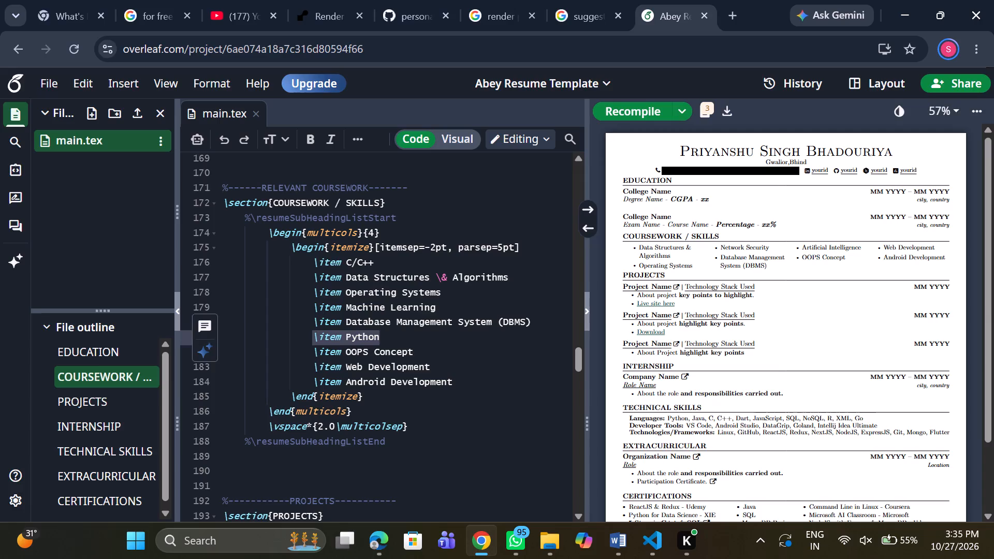
key(ctrl+x)
click(379, 265)
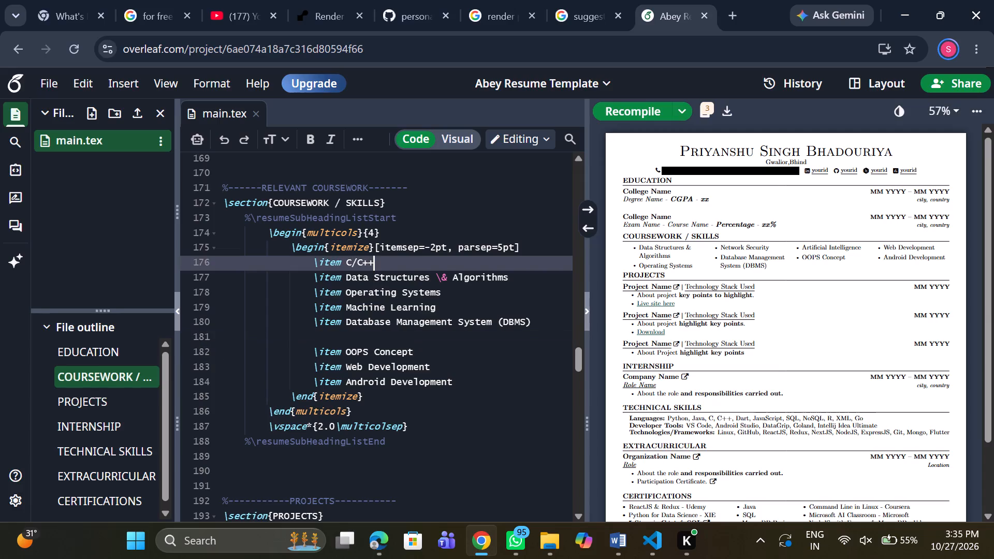
key(Return)
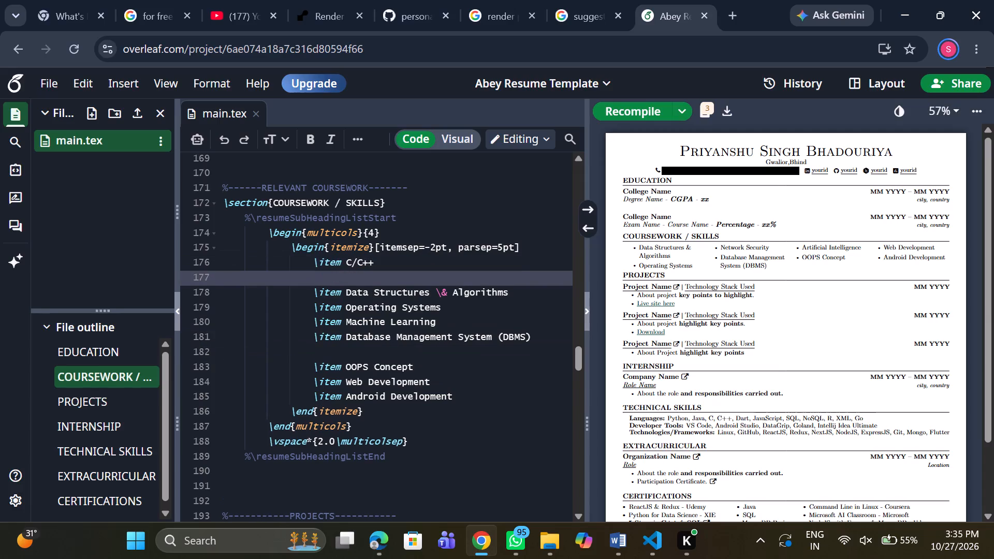
key(ctrl+v)
click(339, 356)
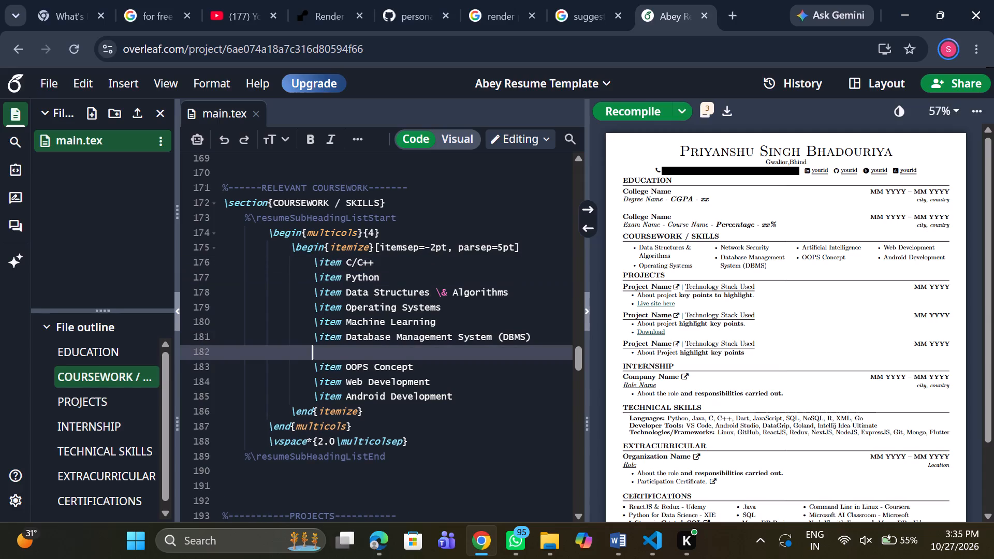
key(BackSpace)
key(BackSpace)
key(BackSpace)
key(BackSpace)
key(BackSpace)
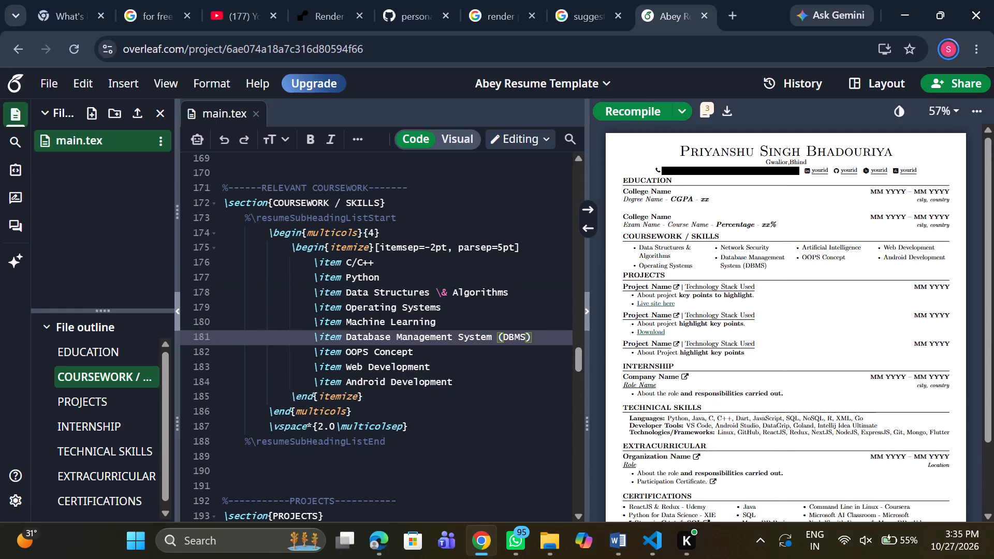
Delete the Android Development item from the COURSEWORK / SKILLS list.
drag(458, 385, 354, 385)
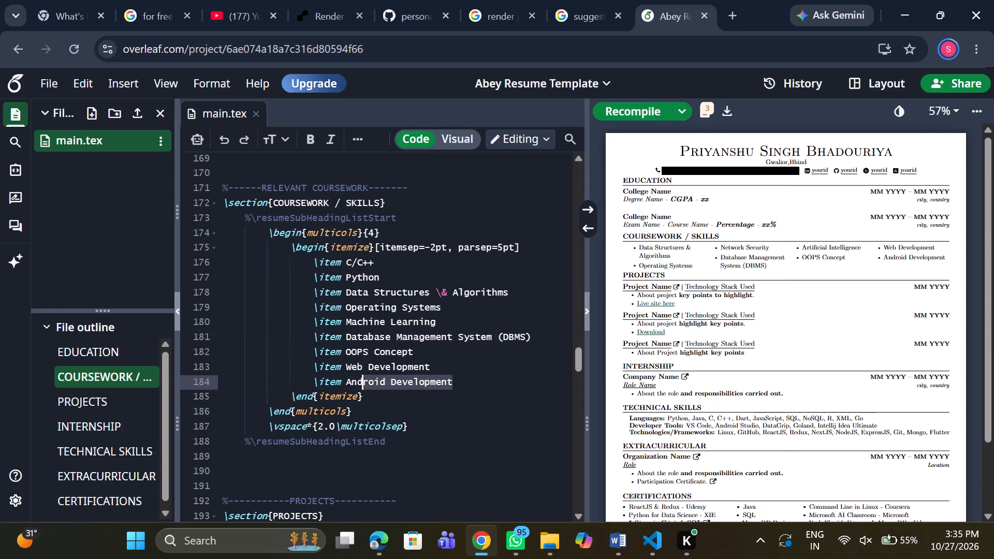
drag(354, 385, 310, 384)
key(BackSpace)
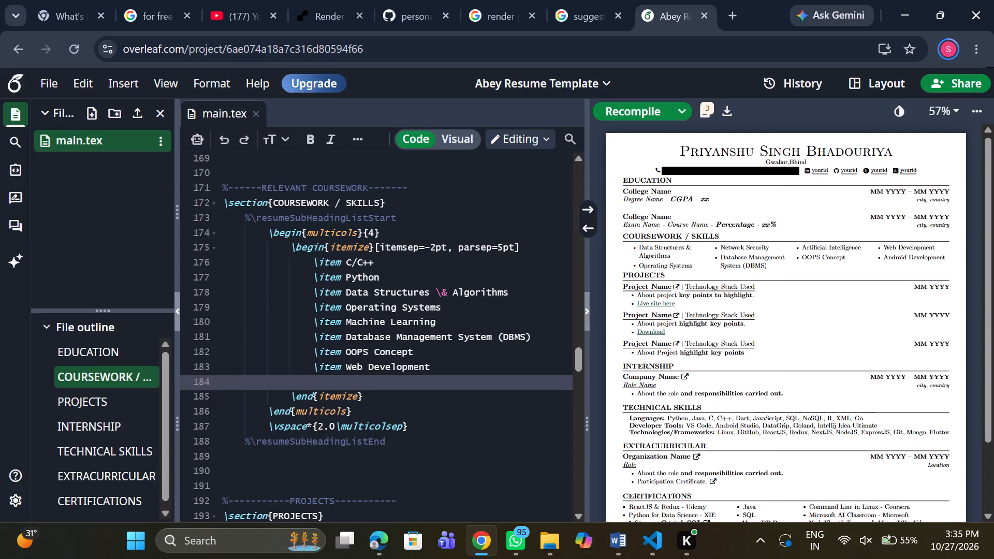
Move the OOPS Concept item directly below Python in the COURSEWORK / SKILLS list and remove the blank line it leaves.
drag(415, 352, 315, 352)
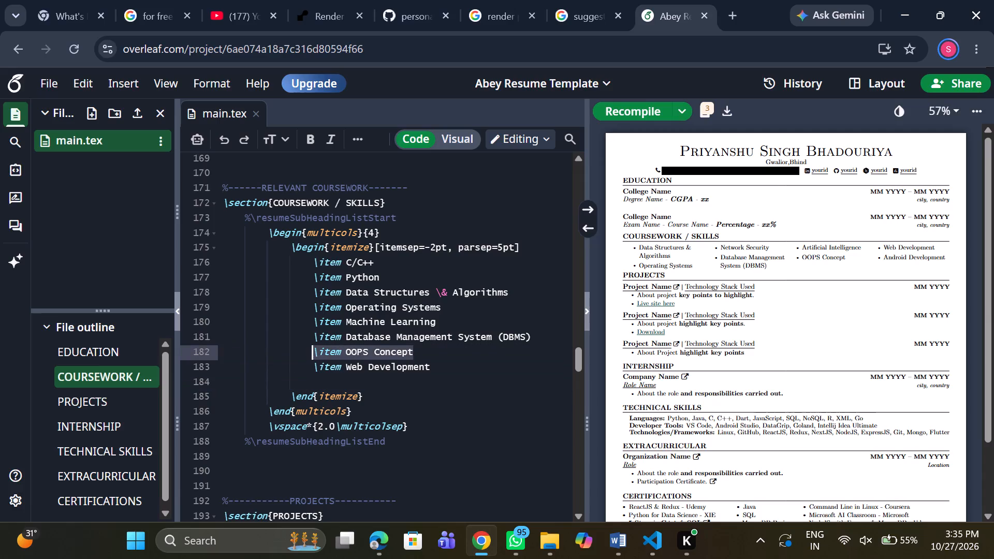
drag(315, 352, 313, 352)
key(ctrl+x)
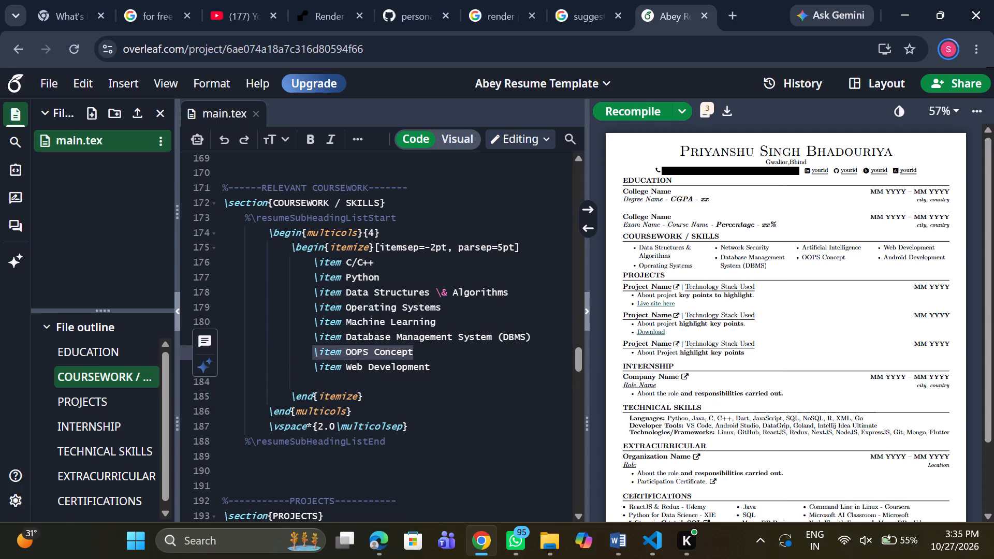
key(BackSpace)
key(BackSpace)
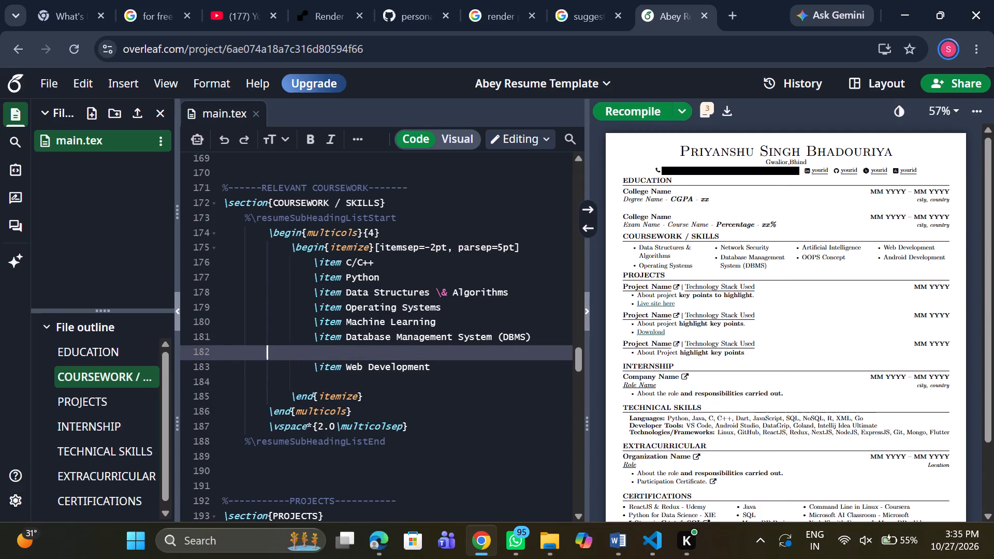
key(BackSpace)
key(BackSpace)
key(BackSpace)
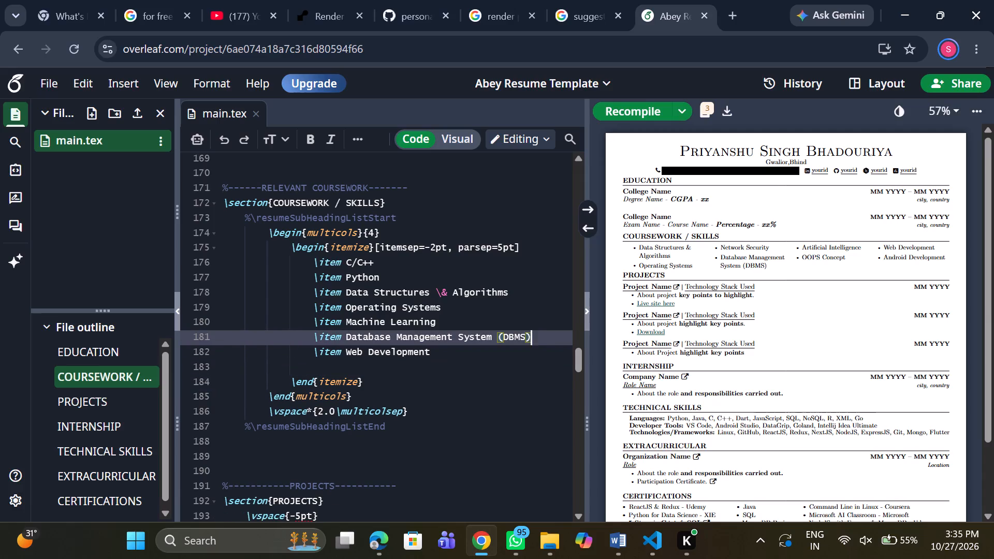
click(381, 278)
key(Return)
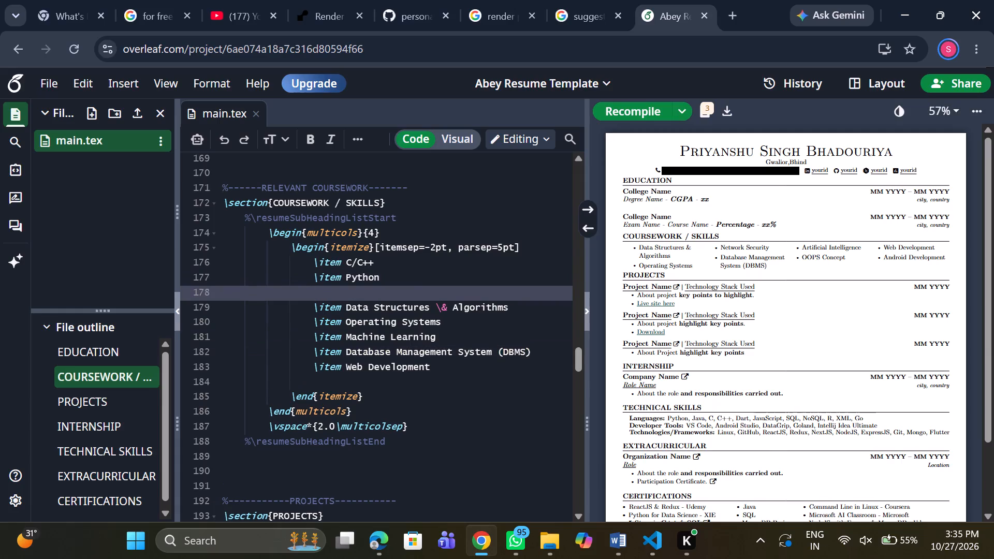
key(ctrl+v)
Clear the Project Name placeholder in the first project heading of the PROJECTS section.
scroll(406, 353, down, 1)
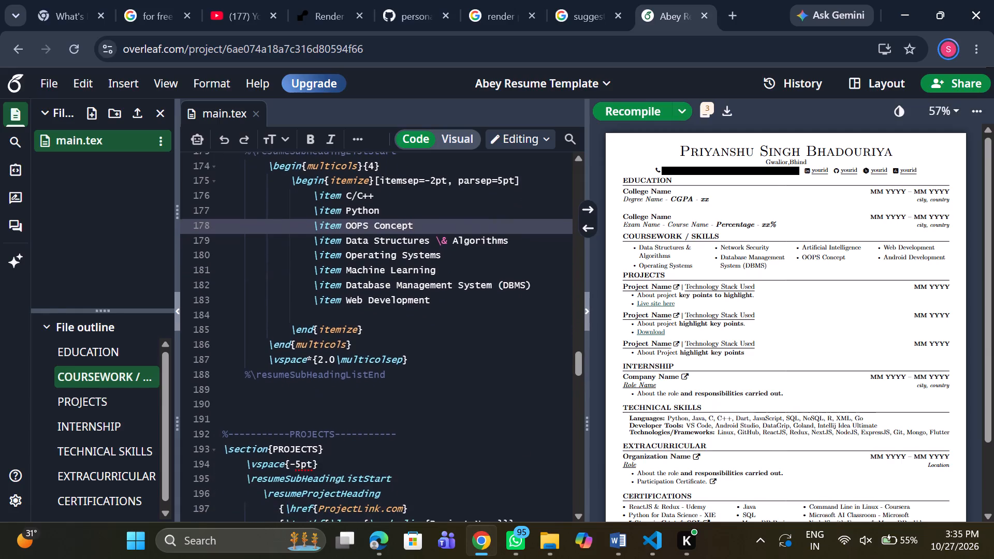
scroll(406, 353, down, 3)
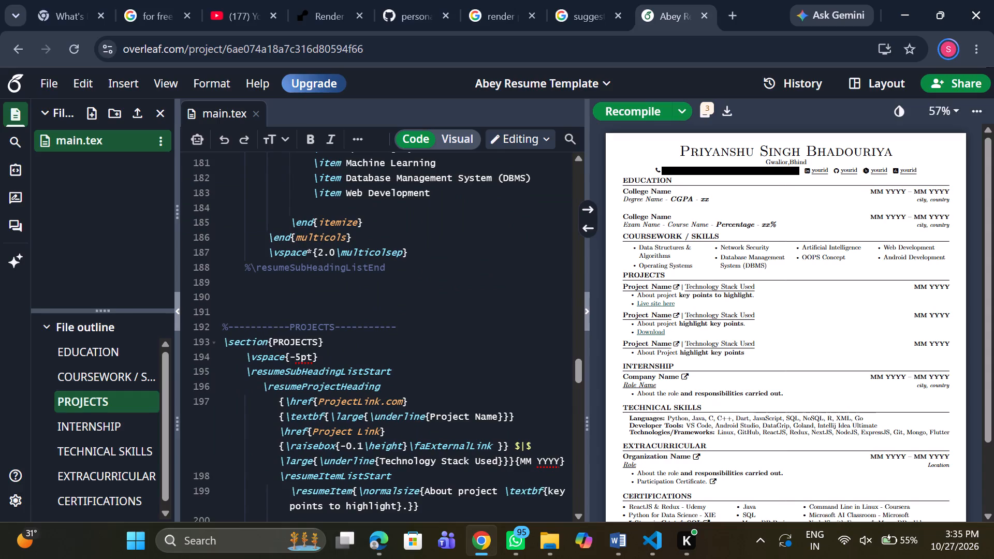
scroll(319, 341, down, 1)
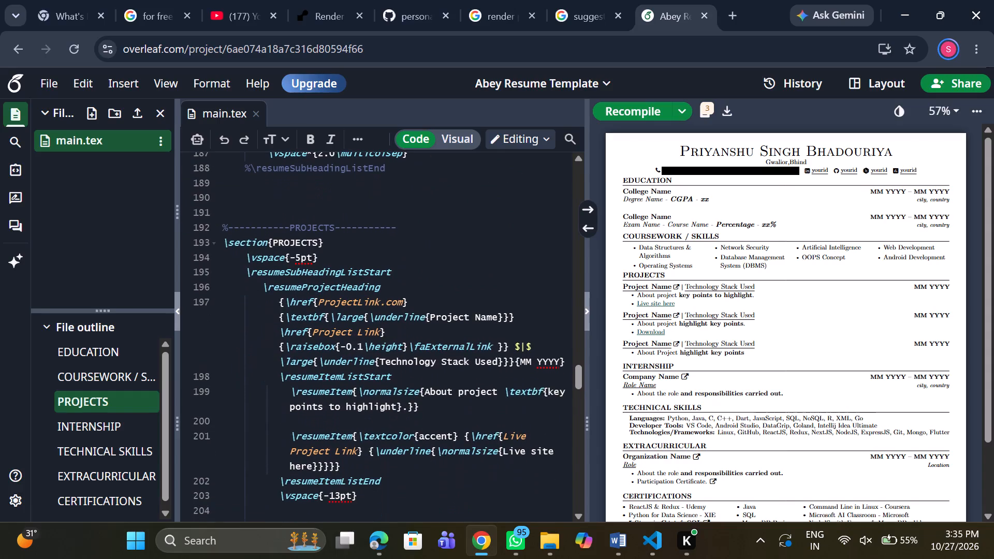
scroll(319, 341, down, 1)
click(498, 317)
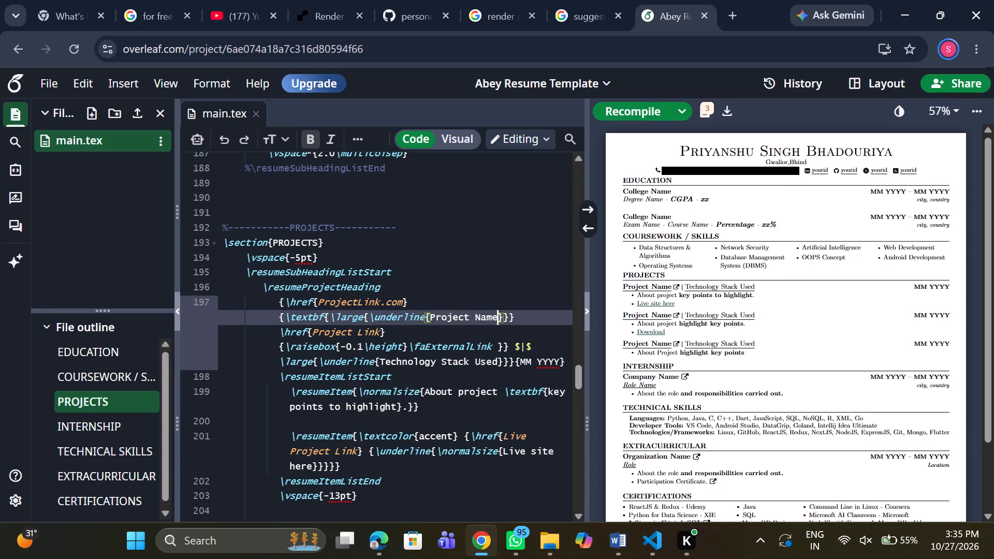
key(BackSpace)
key(BackSpace)
key(BackSpace)
key(BackSpace)
key(BackSpace)
key(BackSpace)
key(BackSpace)
key(BackSpace)
key(BackSpace)
key(BackSpace)
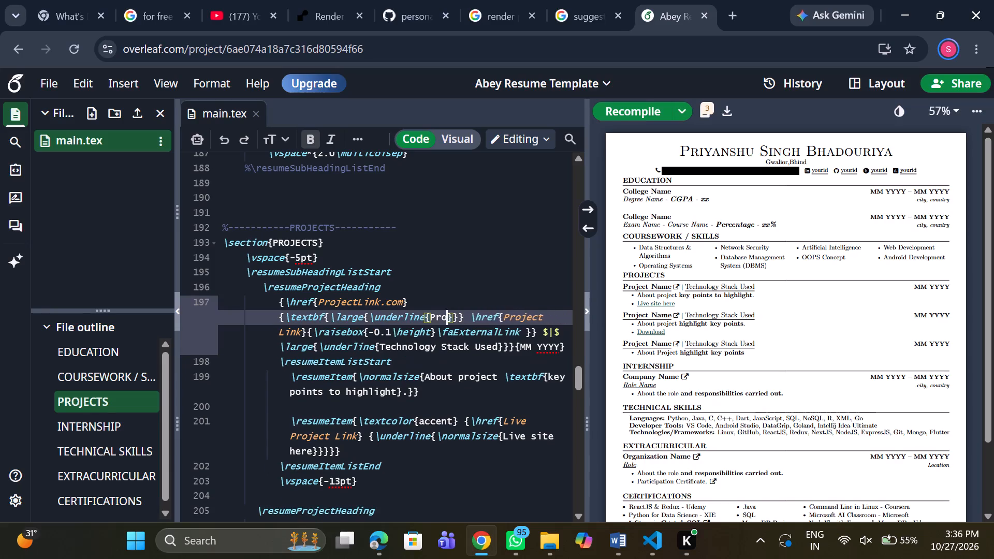
key(BackSpace)
key(BackSpace)
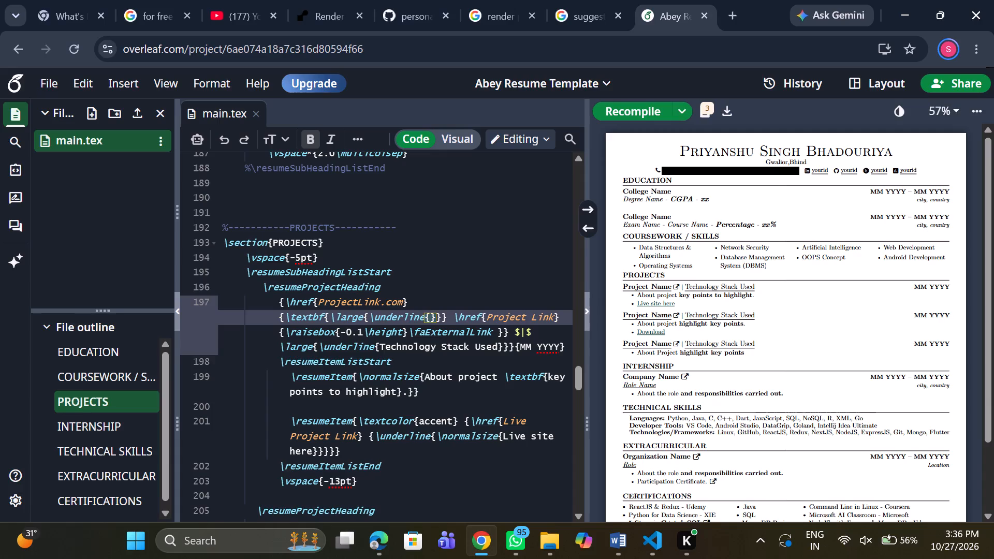
Look through the placeholder entries of the PROJECTS section and return to the first project heading.
scroll(498, 317, down, 3)
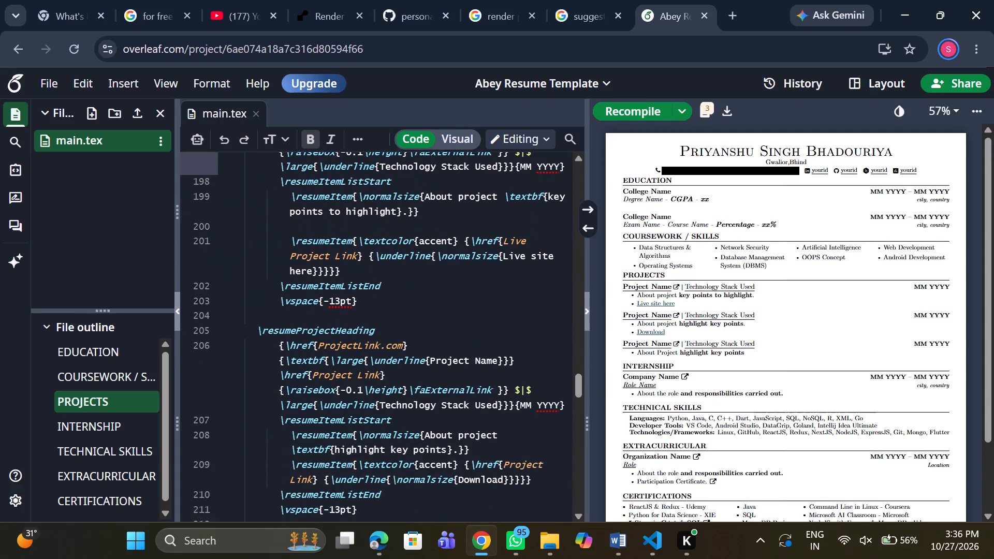
scroll(498, 317, down, 3)
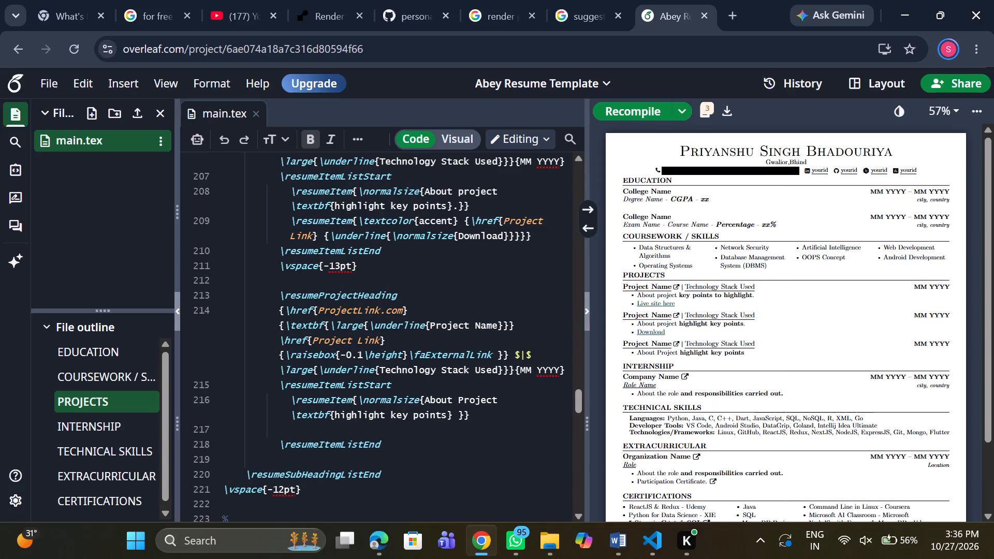
scroll(498, 317, up, 3)
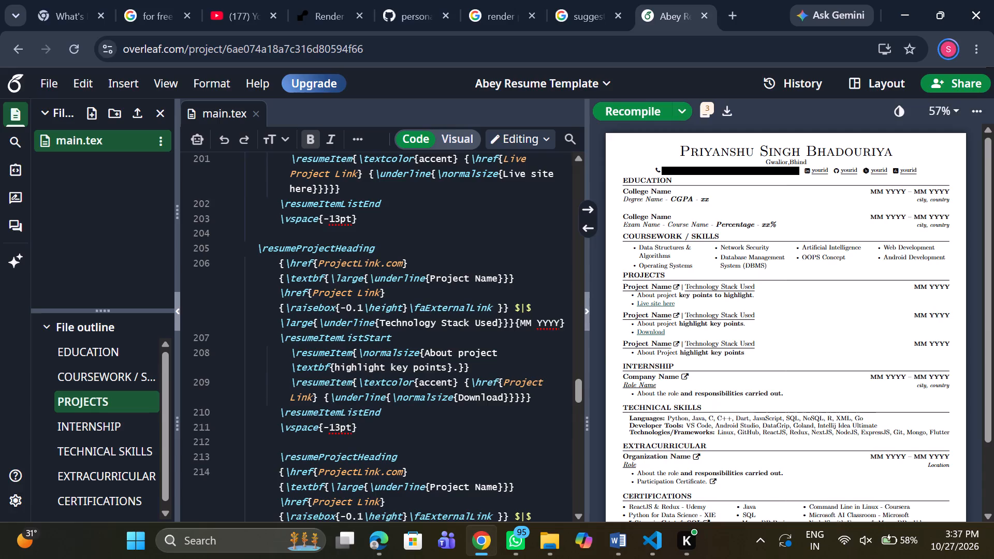
scroll(433, 264, up, 4)
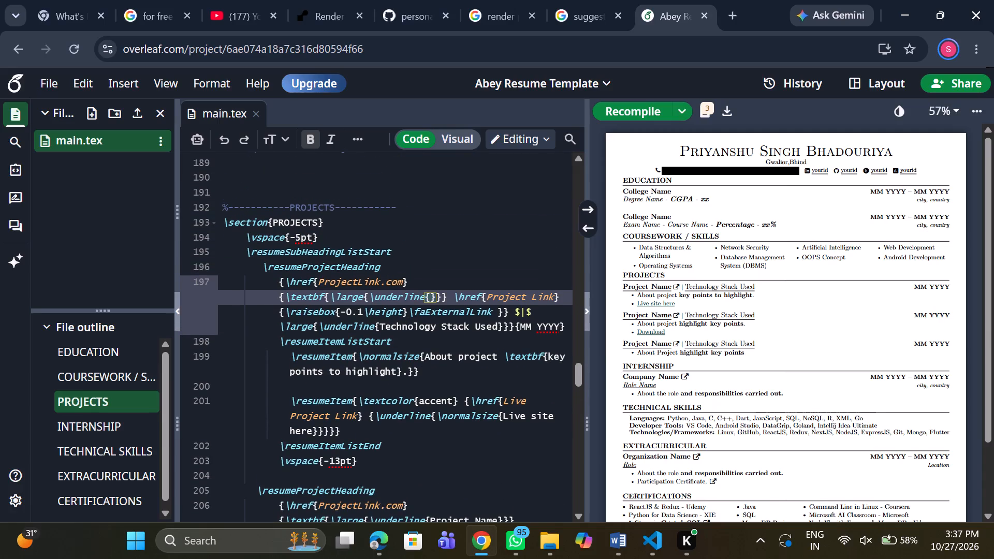
scroll(470, 288, up, 2)
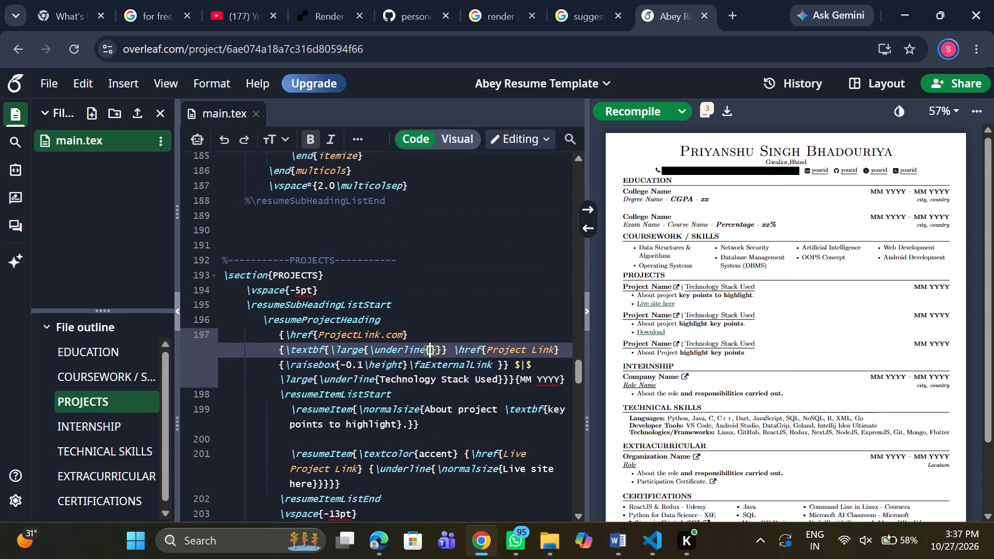
scroll(470, 288, up, 2)
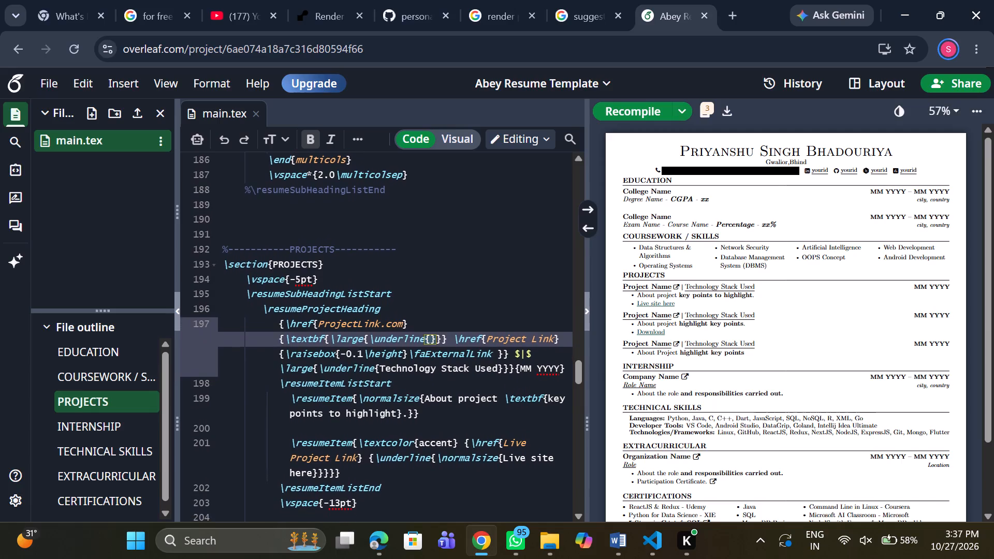
scroll(470, 288, up, 2)
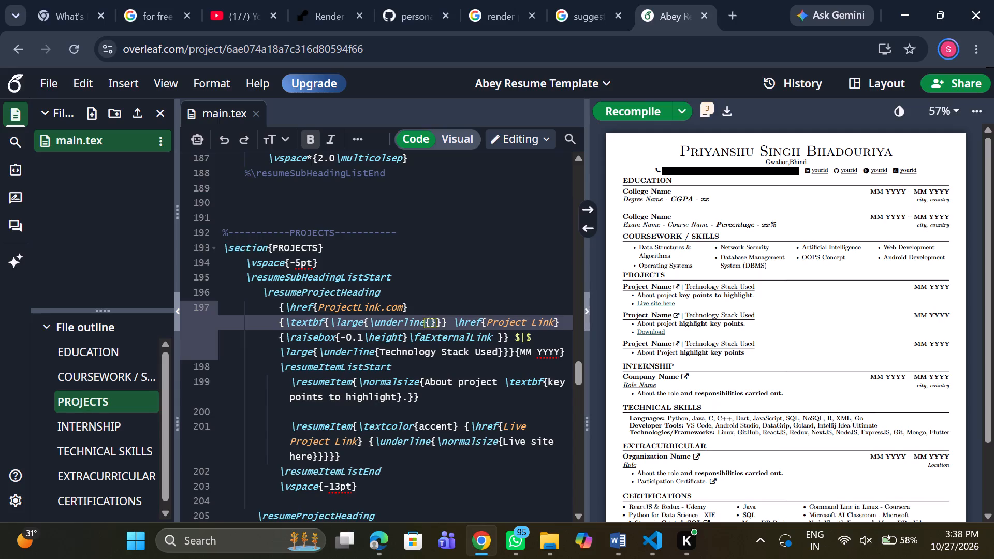
Enter "SolarChain: A Smart Contract-Based Renewable Energy Management System" as the project name in the first heading of the PROJECTS section.
key(shift+s)
text(olar)
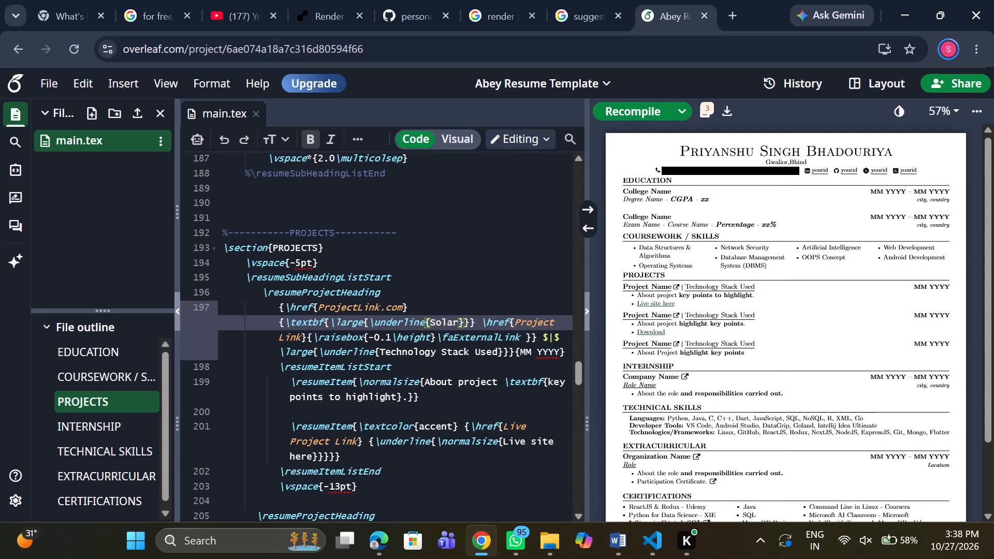
text(Chau)
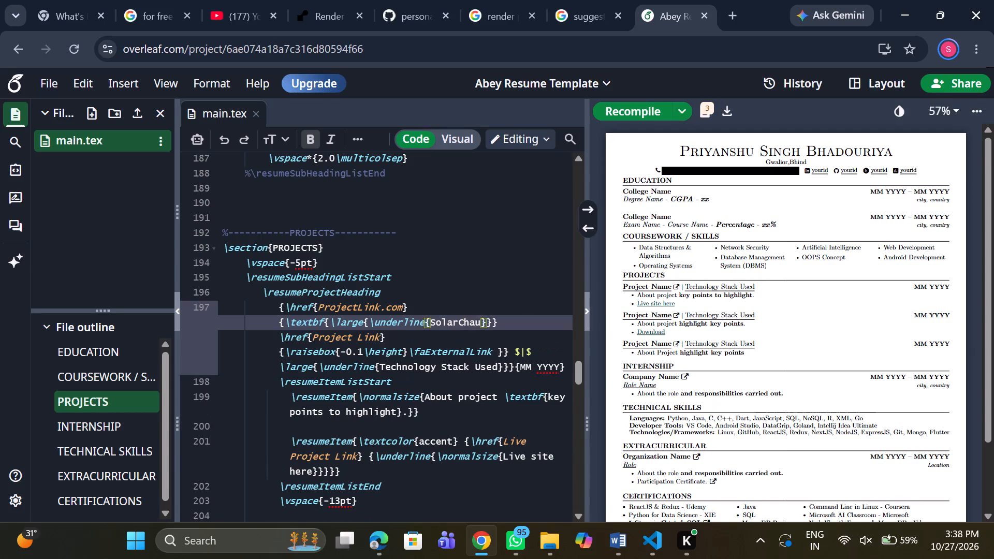
key(BackSpace)
text(in)
key(space)
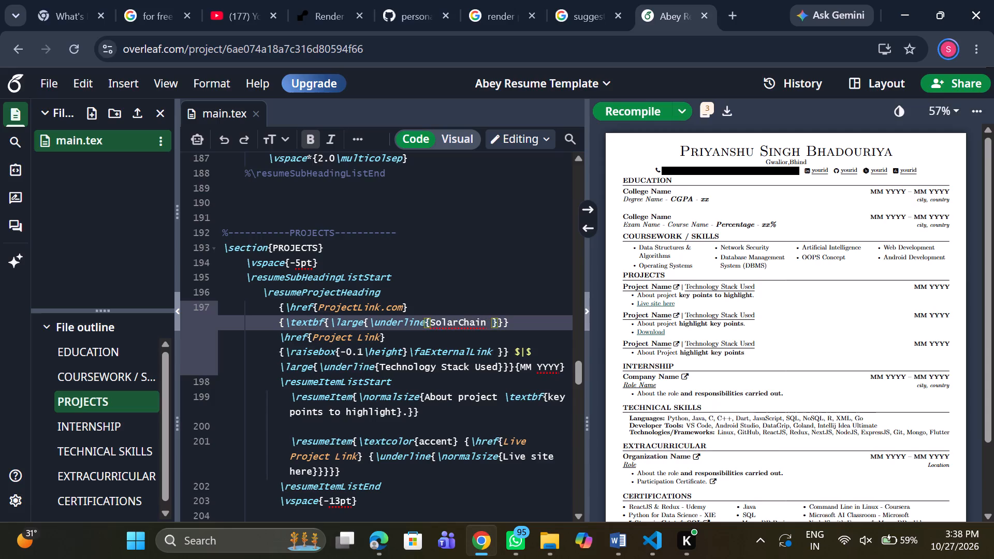
key(BackSpace)
text(:)
key(space)
key(shift+a)
key(space)
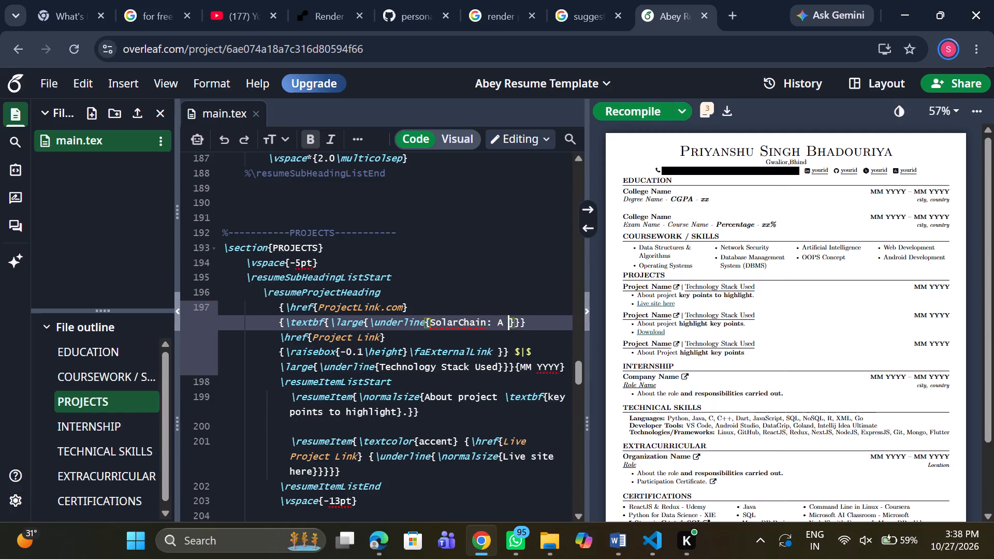
text(Smart Cont)
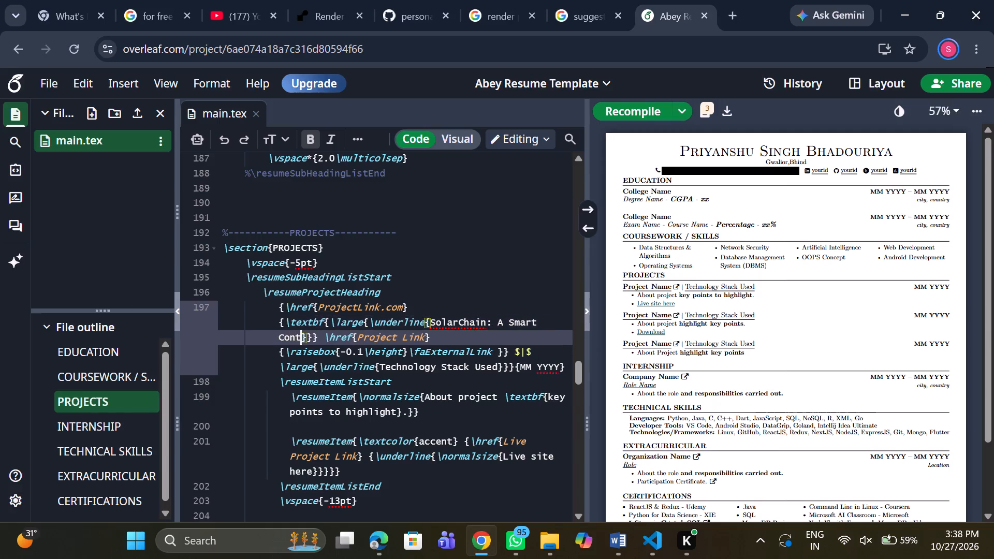
key(r)
text(act)
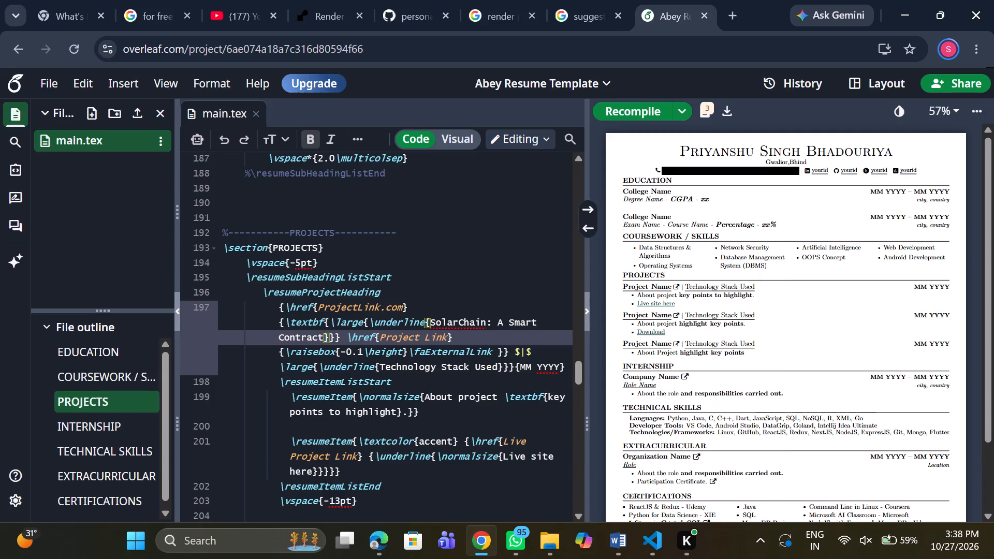
key(minus)
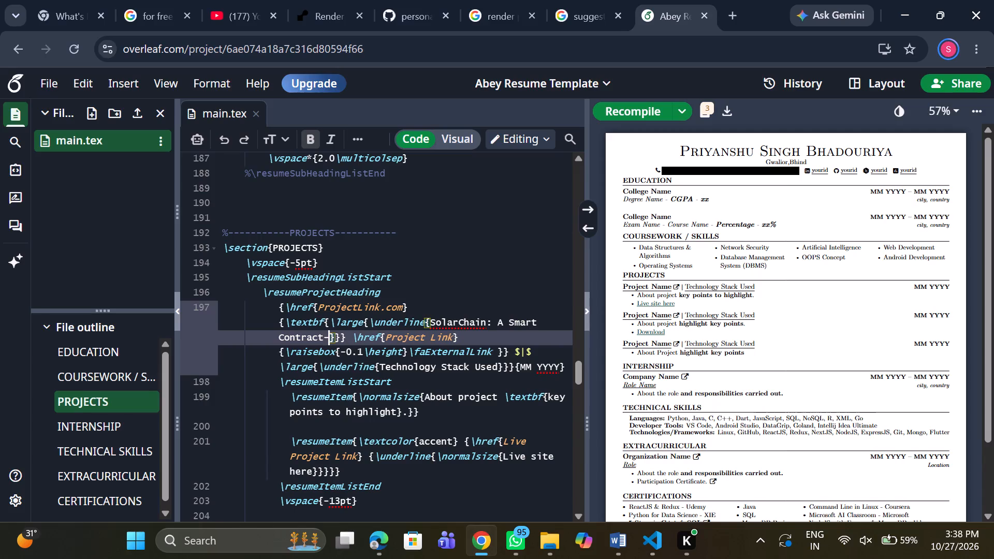
text(Based)
key(space)
text(Reb)
key(BackSpace)
text(newable)
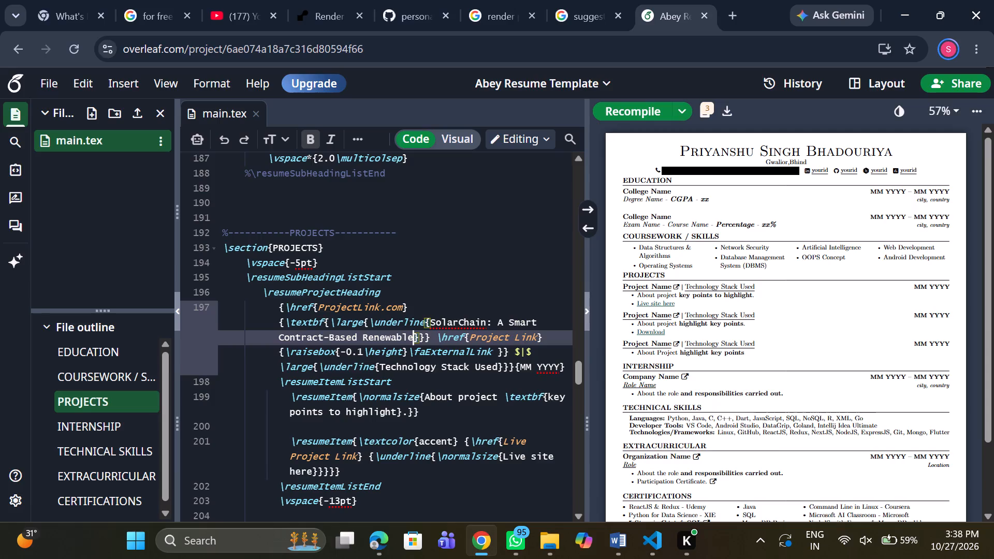
key(space)
text(Enery)
key(space)
text(Management)
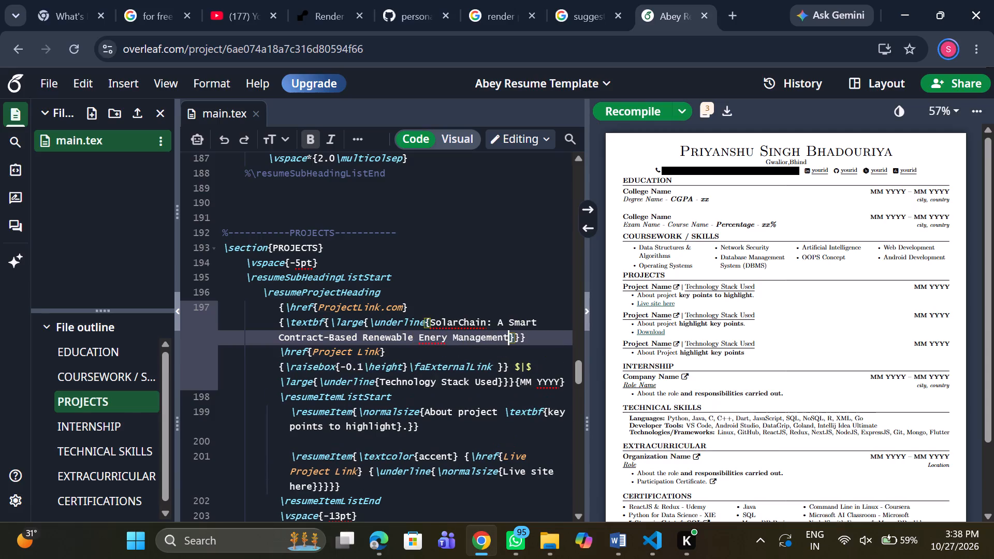
key(Left)
key(Left)
key(Left)
key(Left)
key(Left)
key(Left)
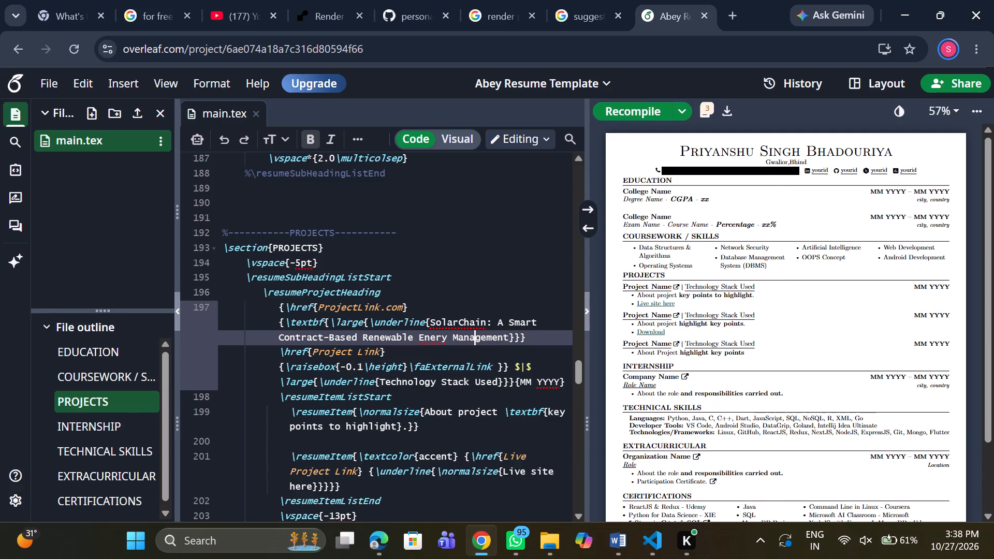
key(Left)
key(Left)
key(Left)
key(Left)
key(Left)
key(Left)
key(g)
key(Right)
key(Right)
key(Right)
key(Right)
key(Right)
key(Right)
key(Right)
key(Right)
key(Right)
key(Right)
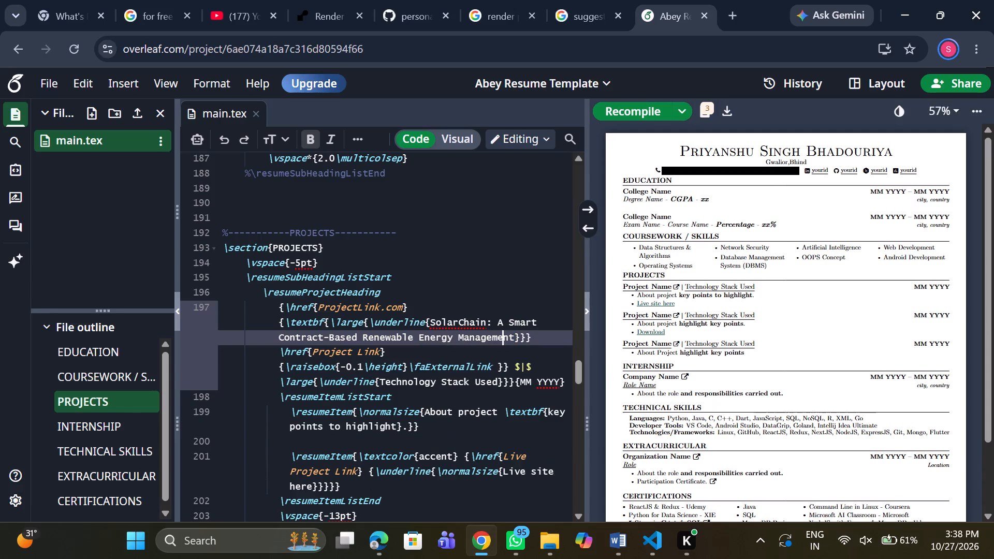
key(Right)
key(Right)
key(space)
text(Sys)
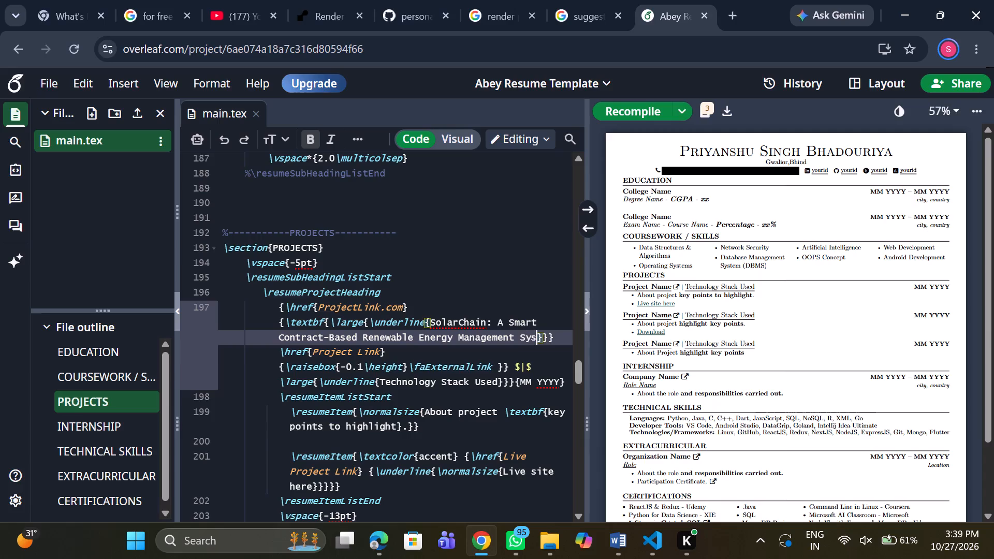
text(tem)
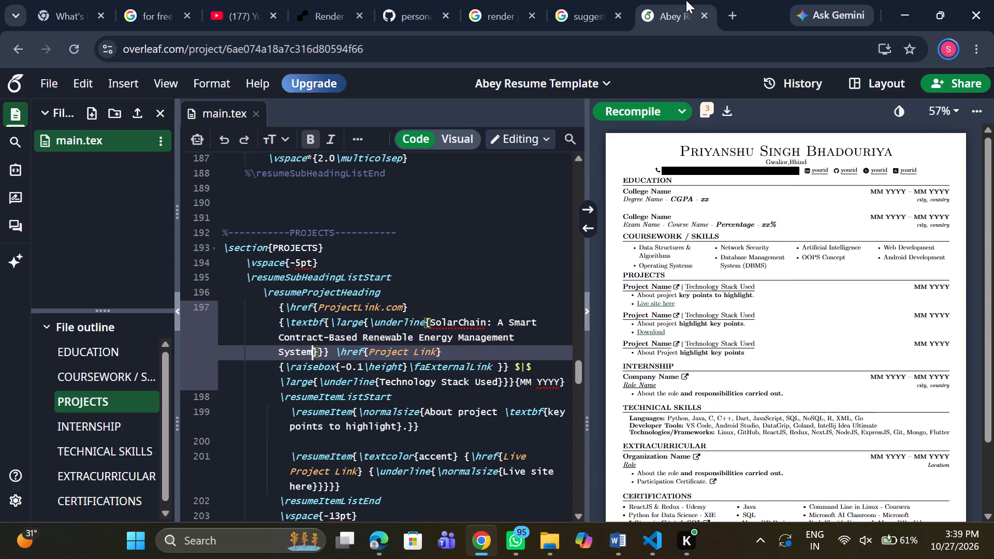
Recompile the resume to update the PDF preview.
click(642, 111)
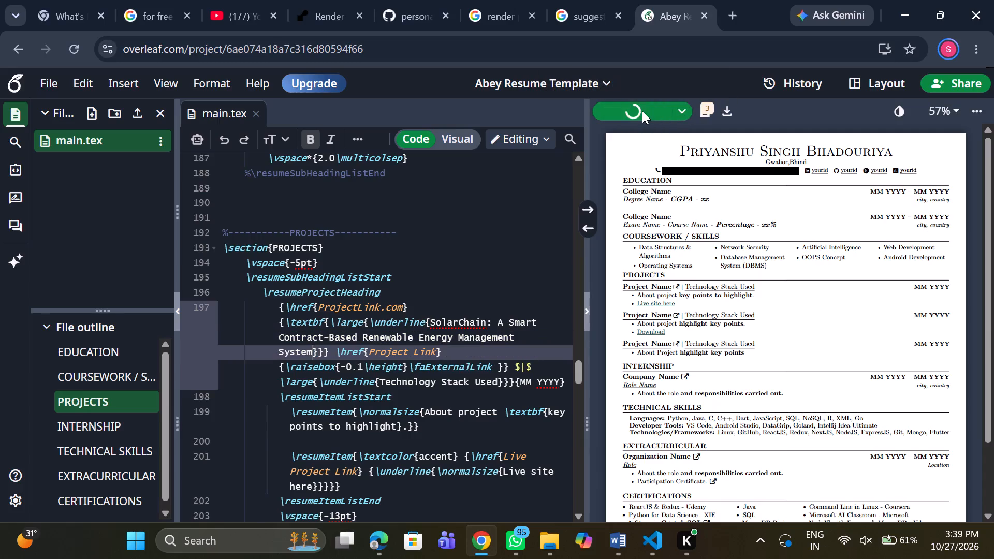